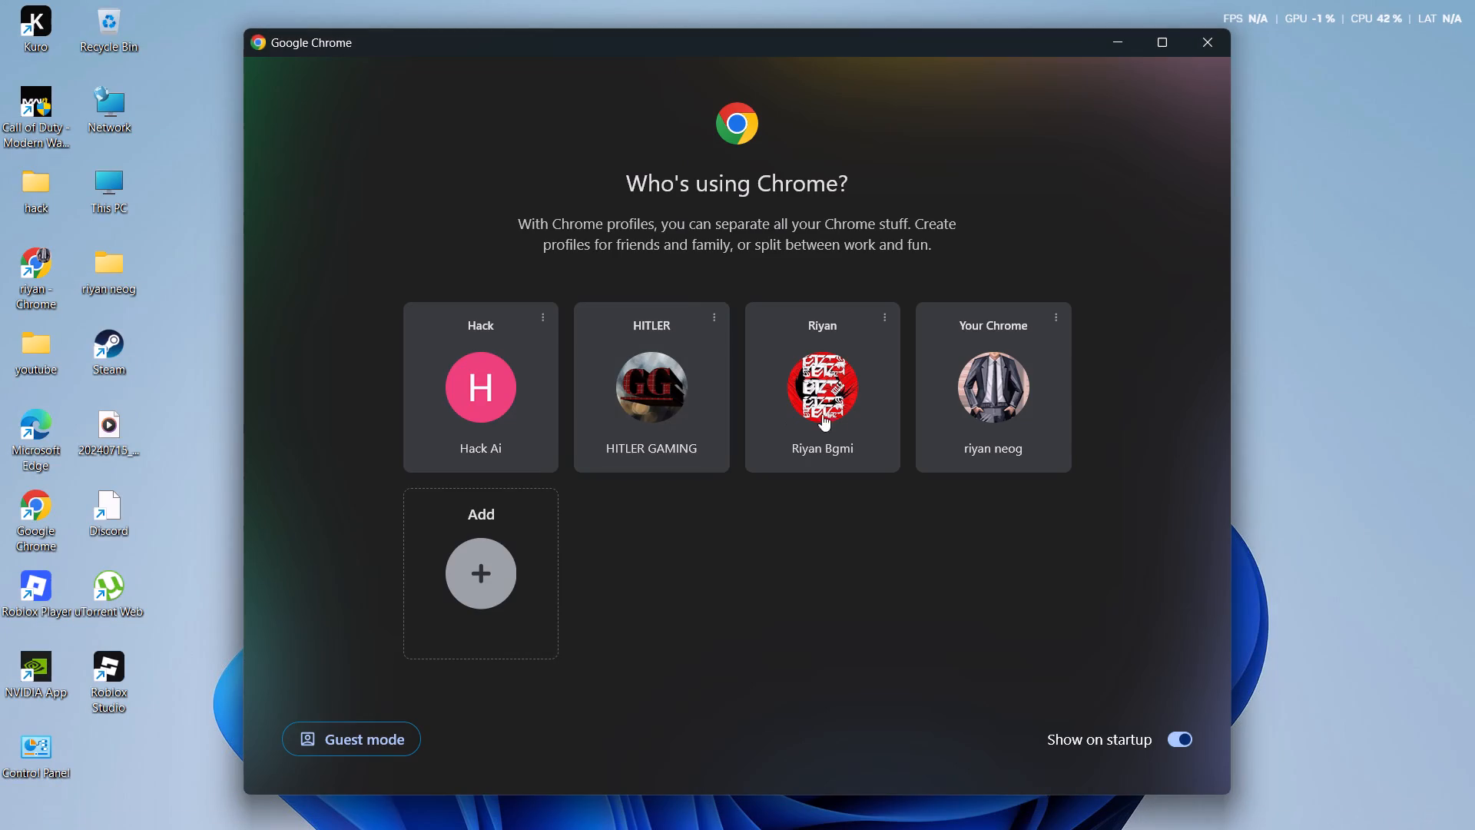
Open the browser with the profile labelled Your Chrome.
click(945, 391)
click(678, 327)
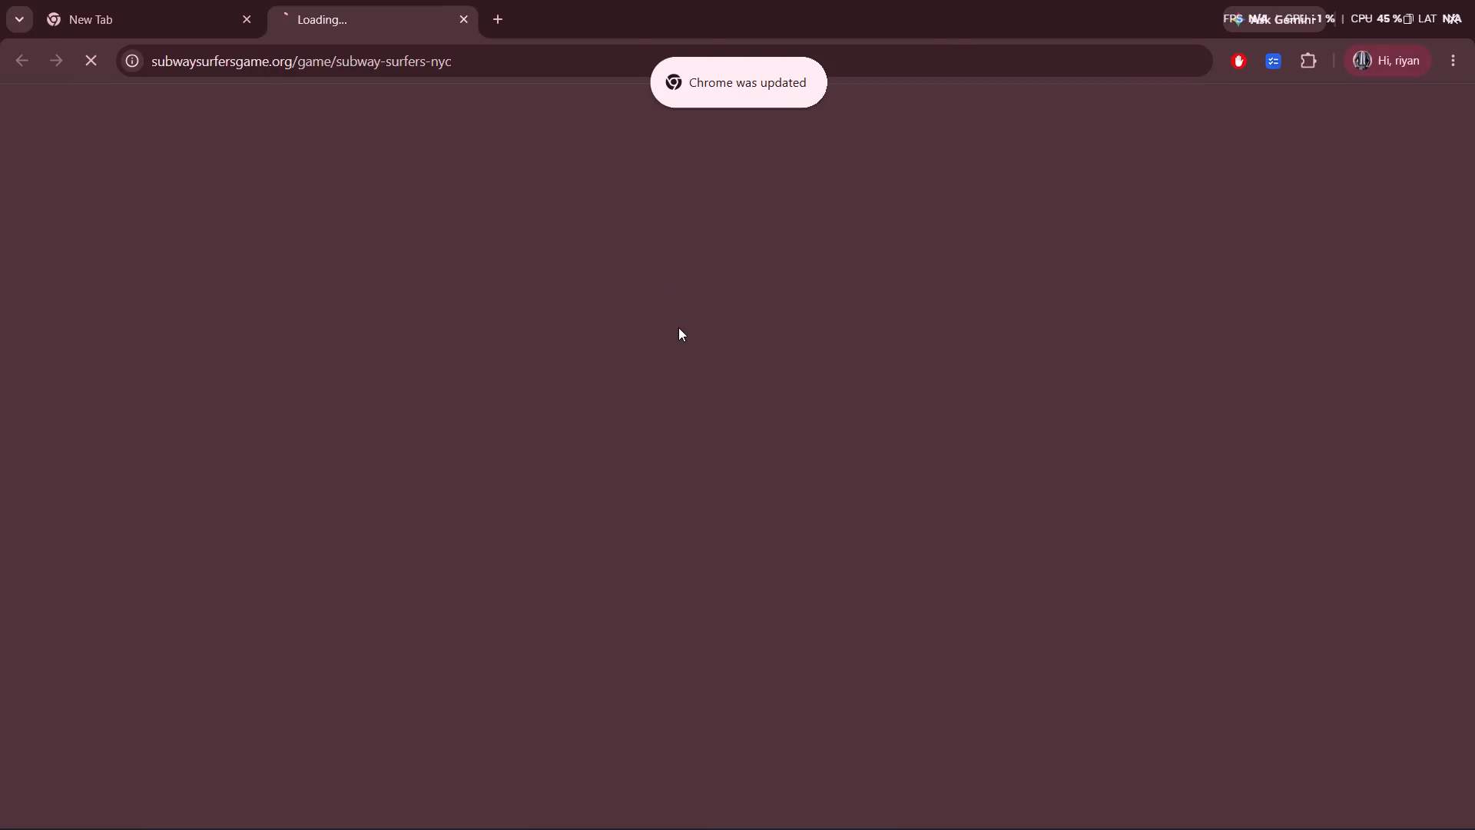
Close the restored Subway Surfers and Helix Fruit Jump game tabs, keeping only the empty new tab.
click(104, 0)
triple_click(475, 18)
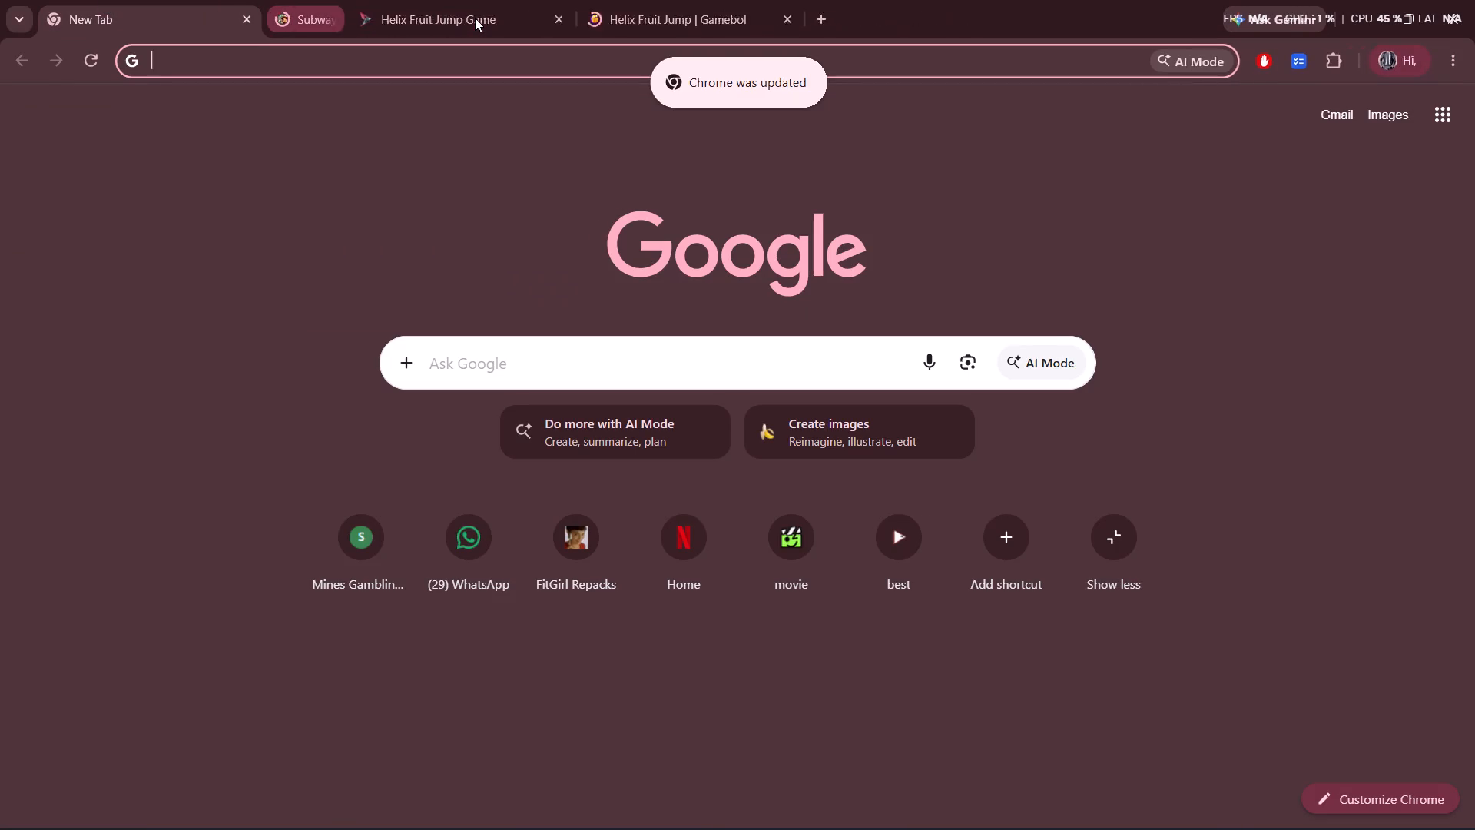
click(475, 18)
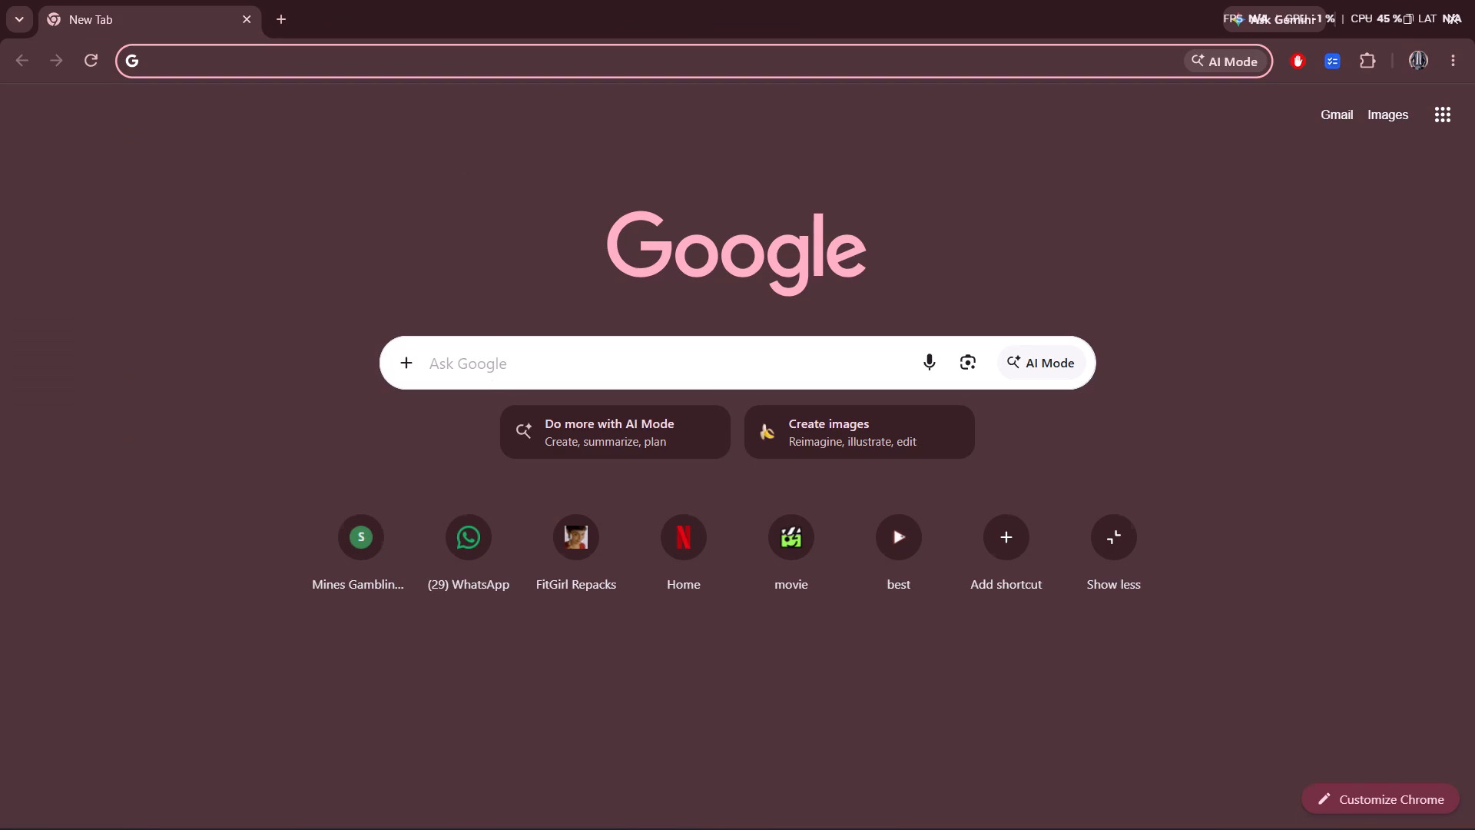
Search Google for youtube and open the YouTube home page from the results.
click(483, 373)
click(473, 404)
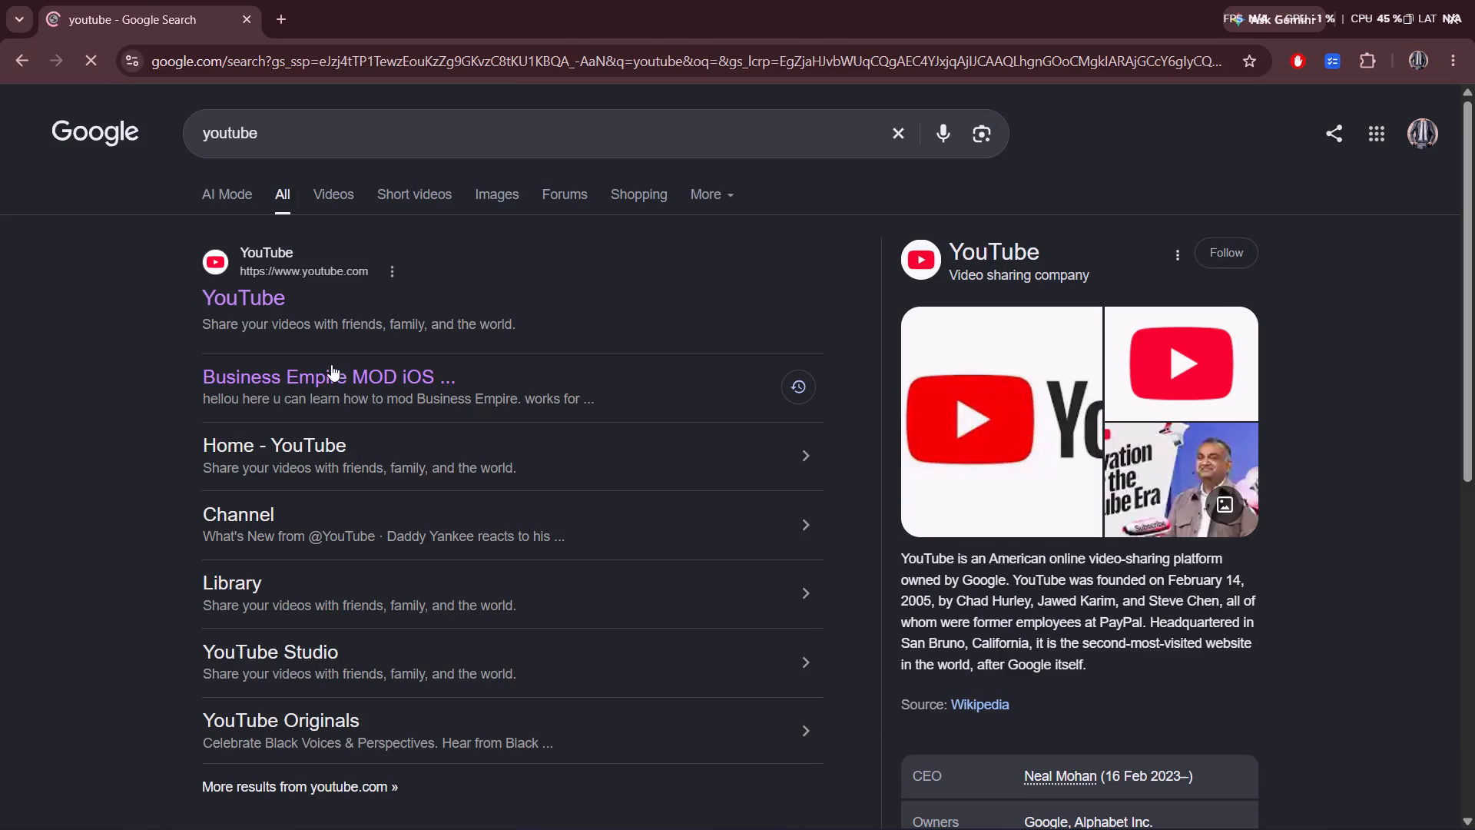
click(258, 281)
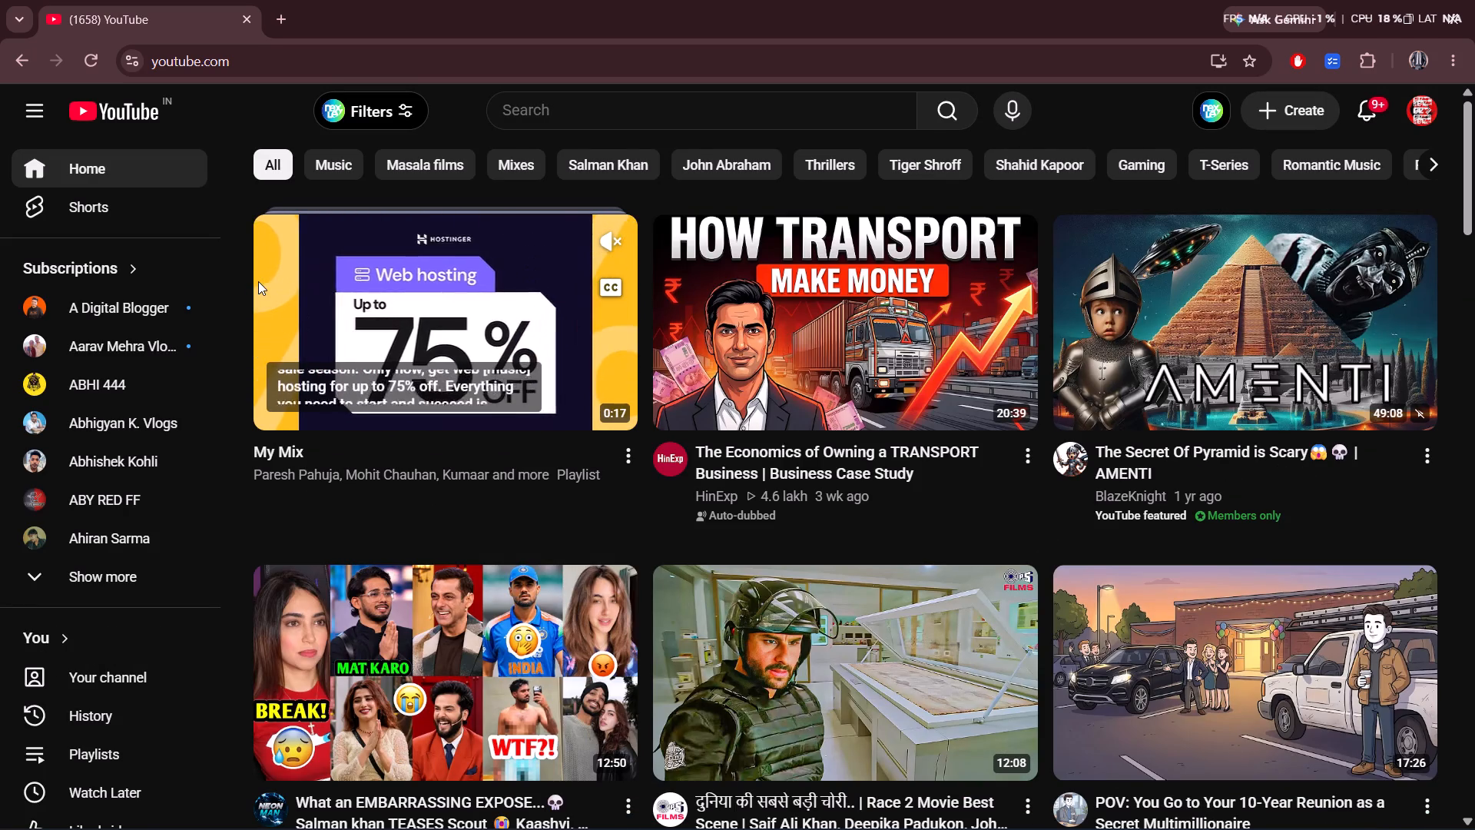
In a new tab, search Google for canva and open the Canva India site.
click(254, 0)
click(272, 0)
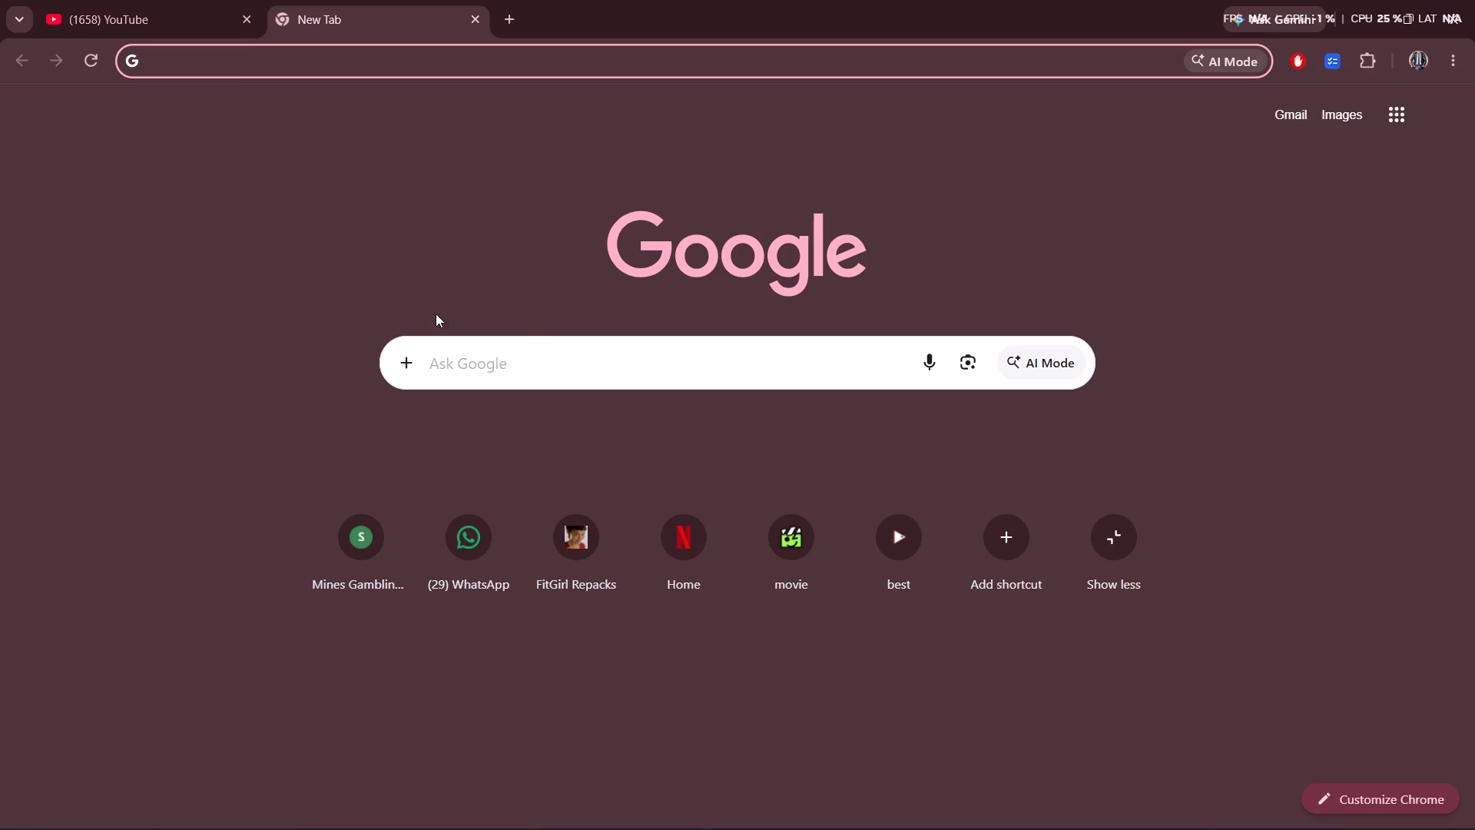
click(492, 367)
text(canva)
key(Return)
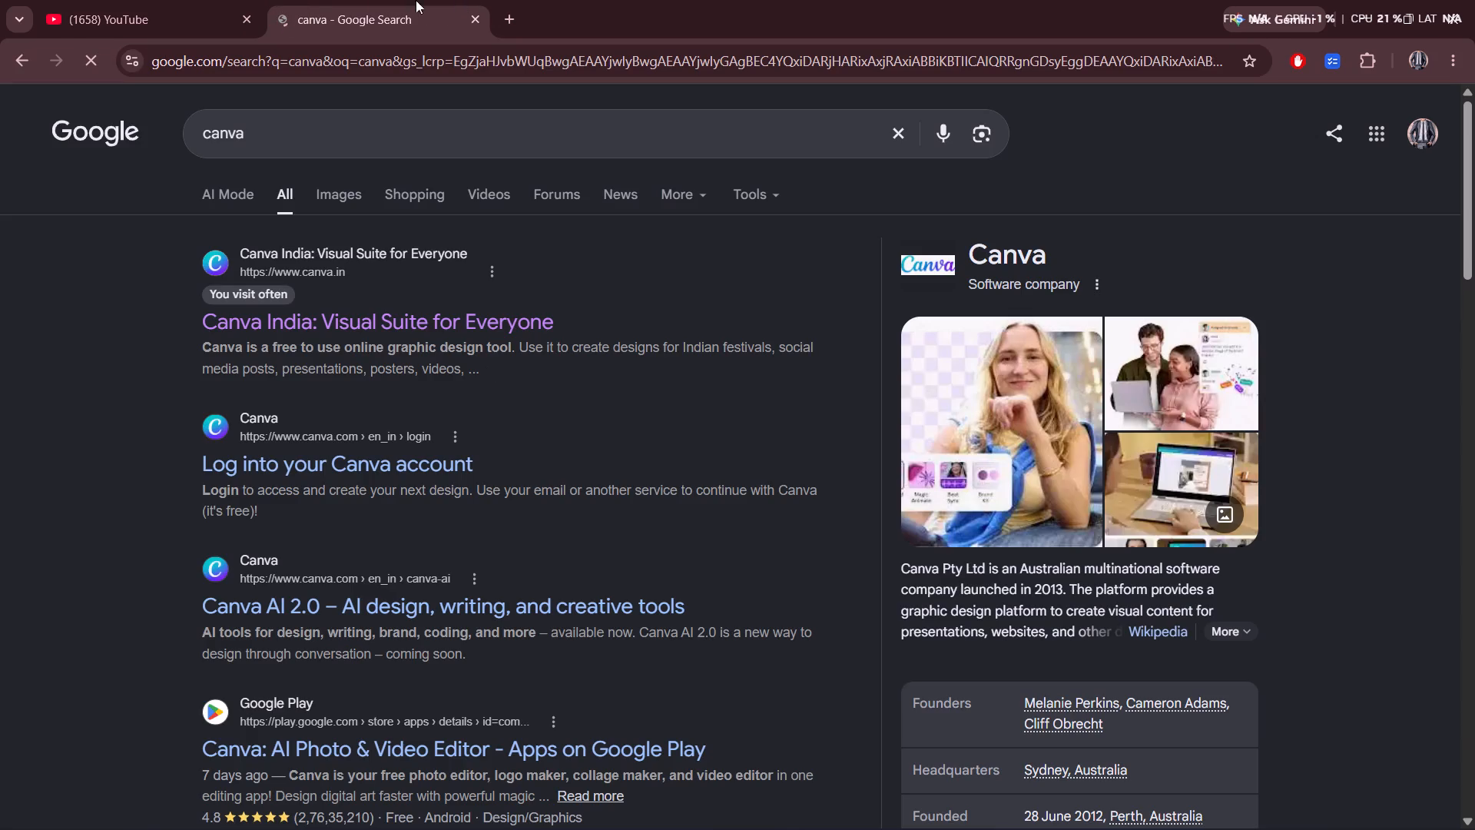
click(349, 282)
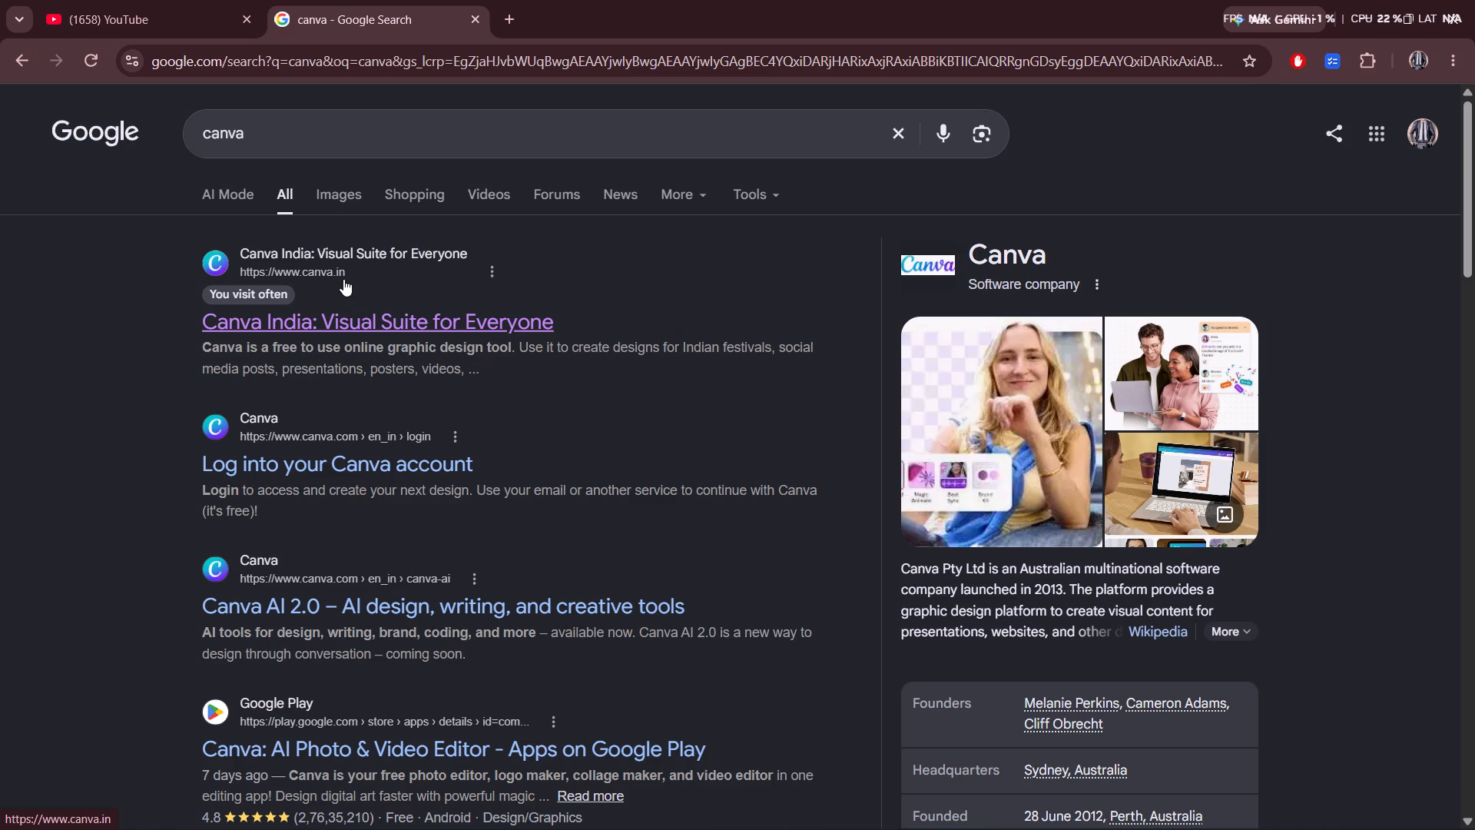
click(414, 284)
right_click(414, 287)
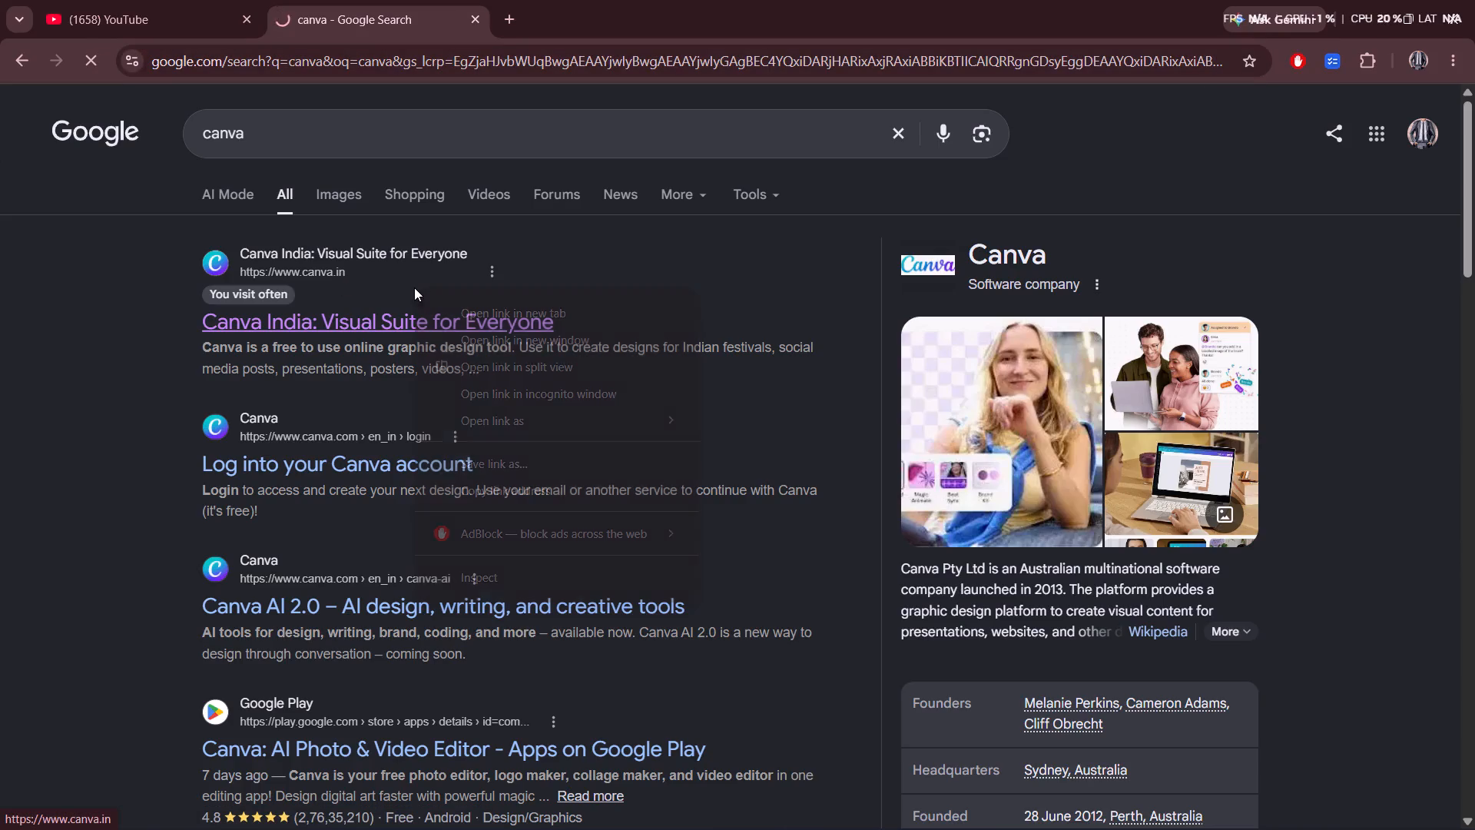
click(0, 403)
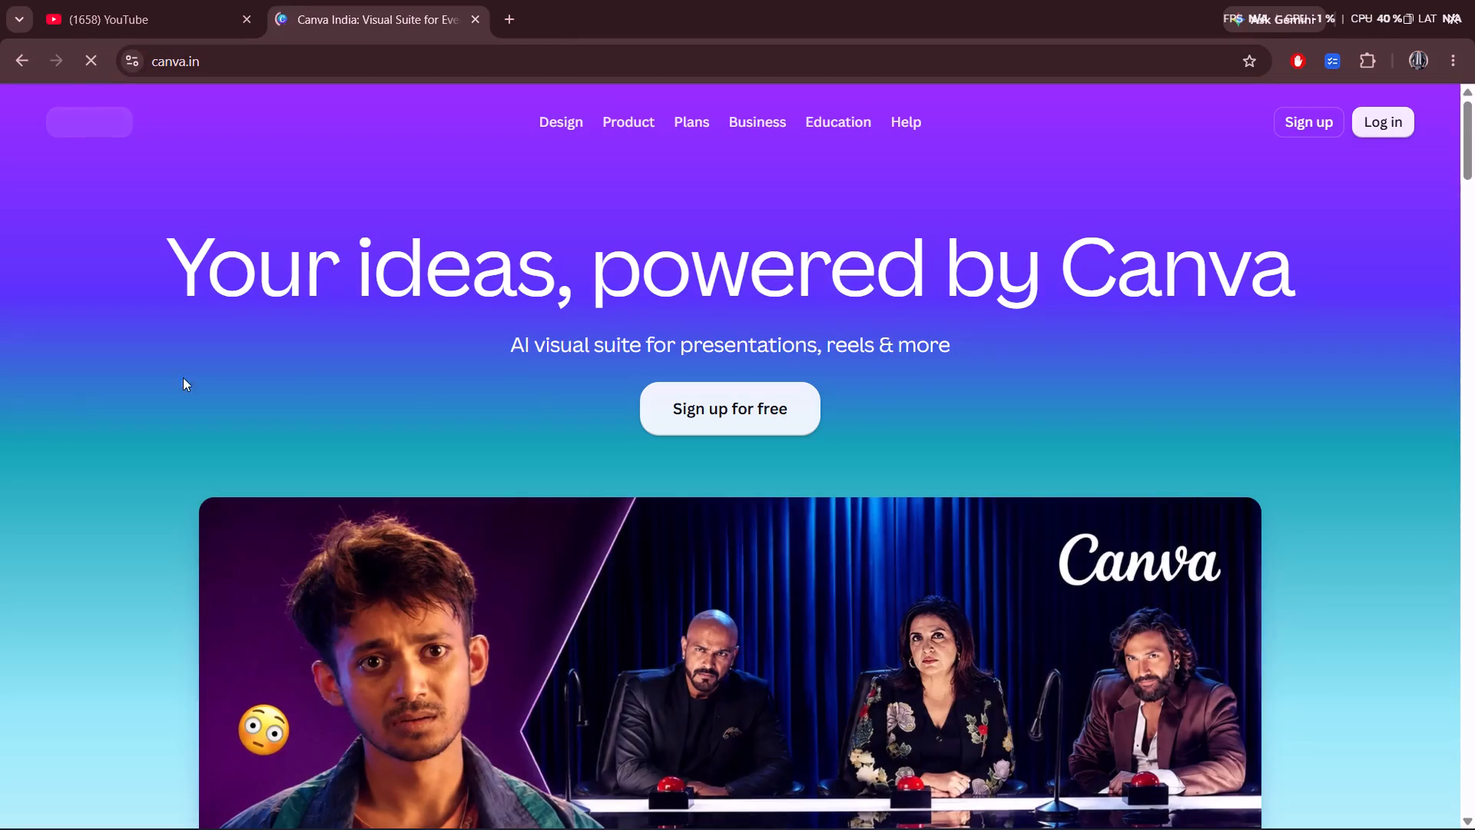
Start Canva's free sign-up from its landing page.
click(710, 429)
click(35, 0)
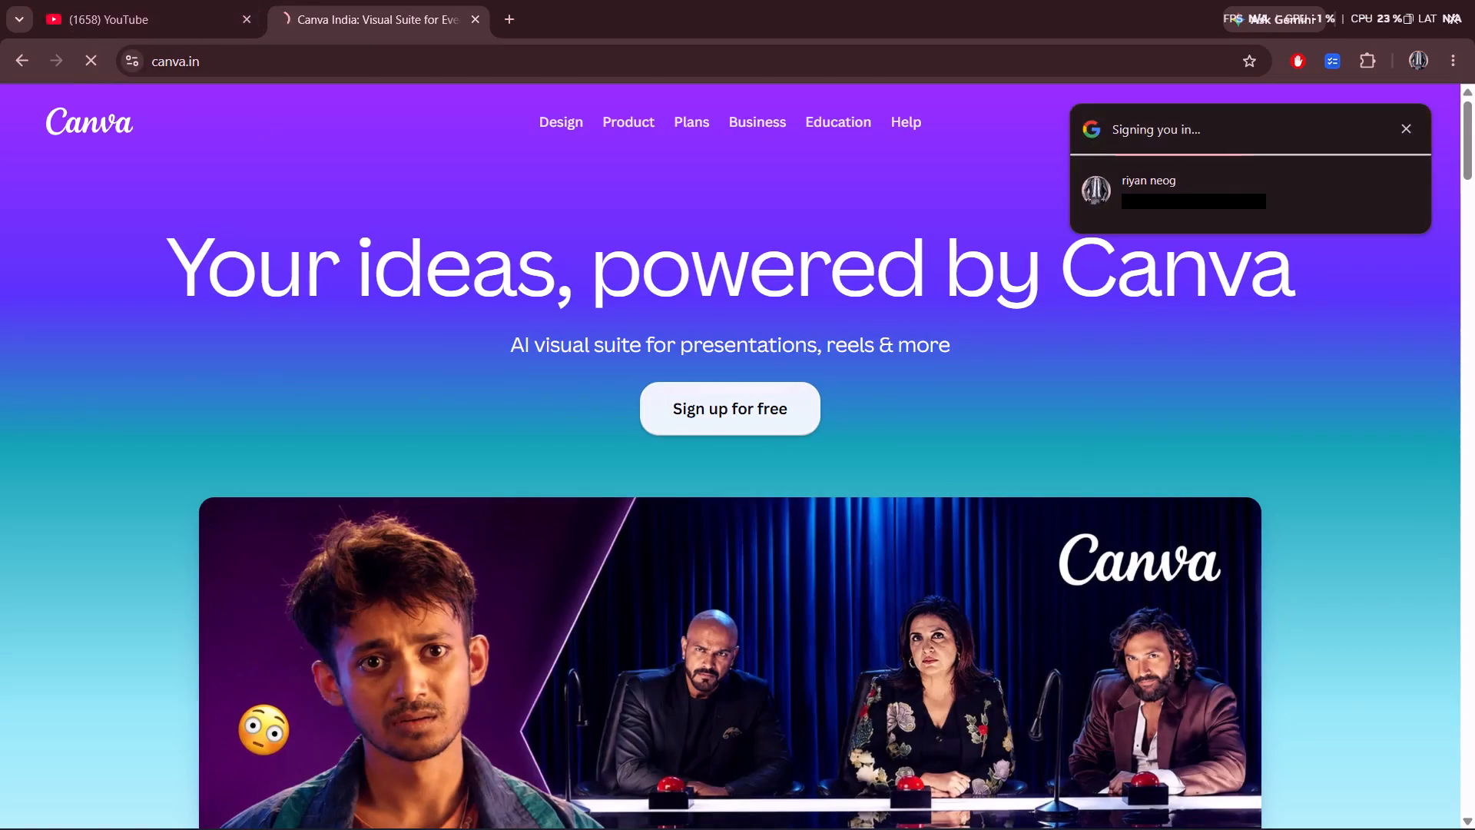
Go back to YouTube and play the Race 2 Movie Best Scene video from the home feed.
click(142, 0)
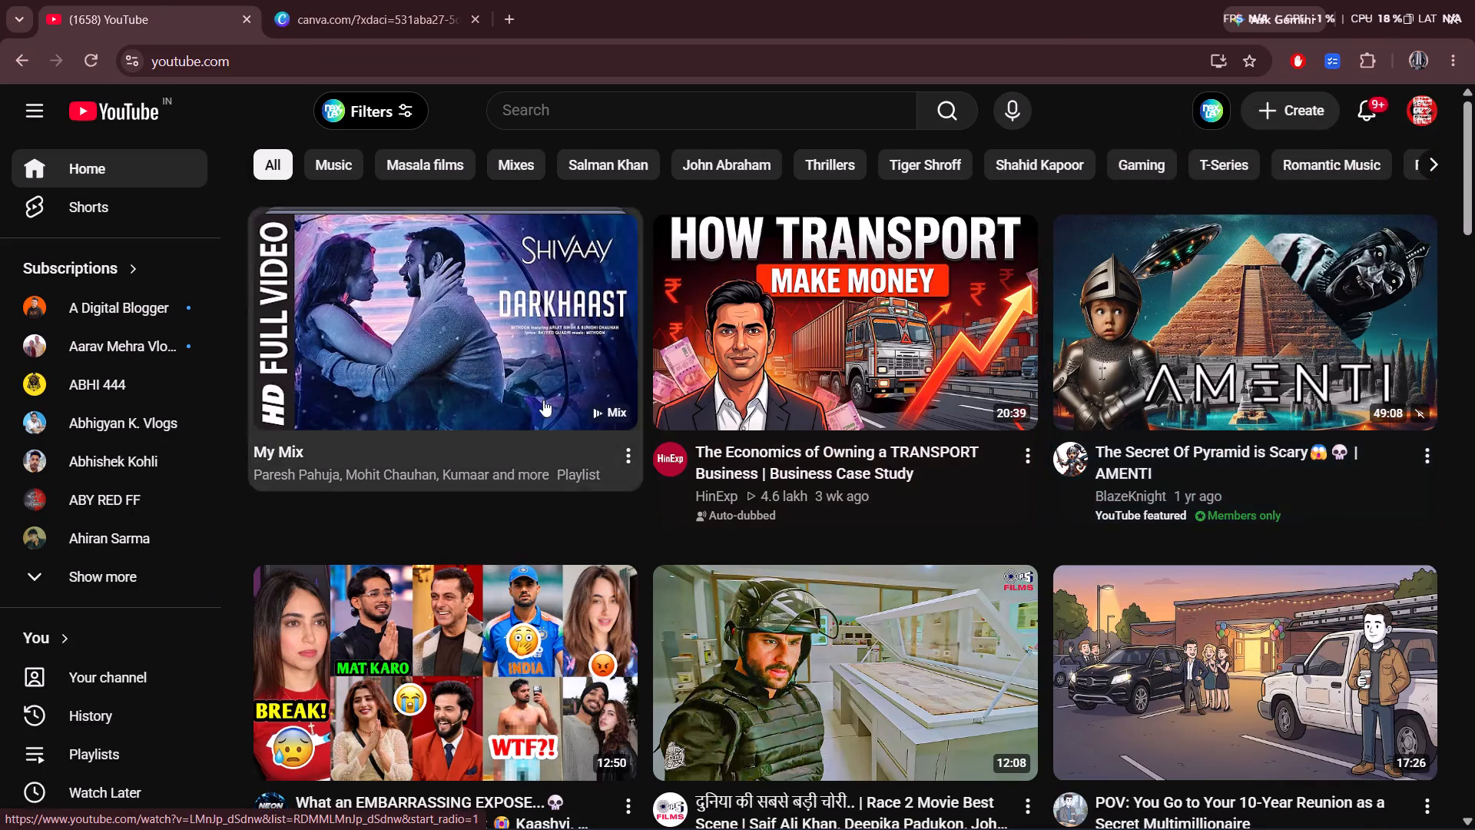
click(729, 649)
Return to the Canva home page and dismiss the pop-up dialog covering it.
click(348, 33)
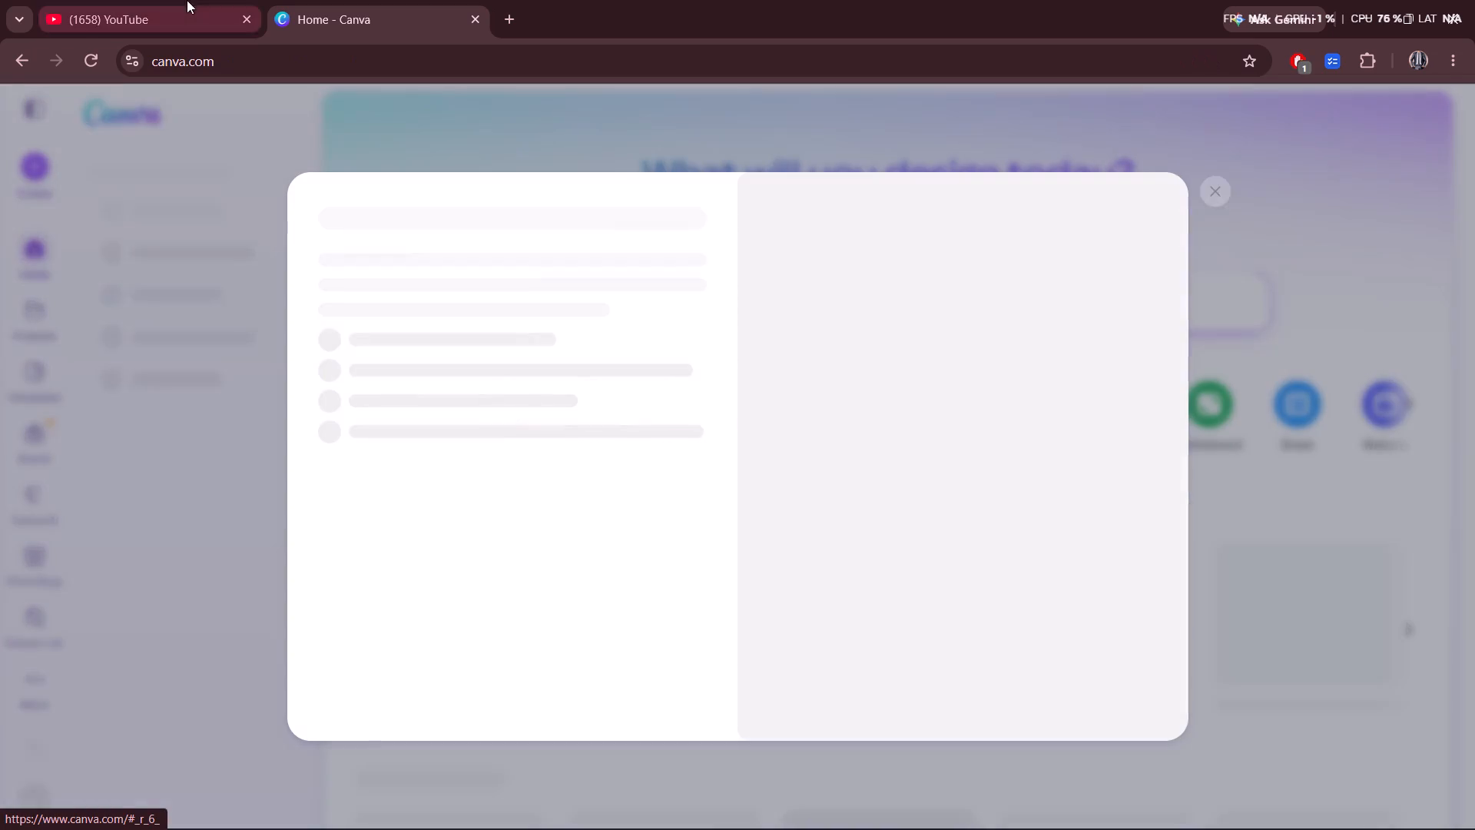
click(1215, 187)
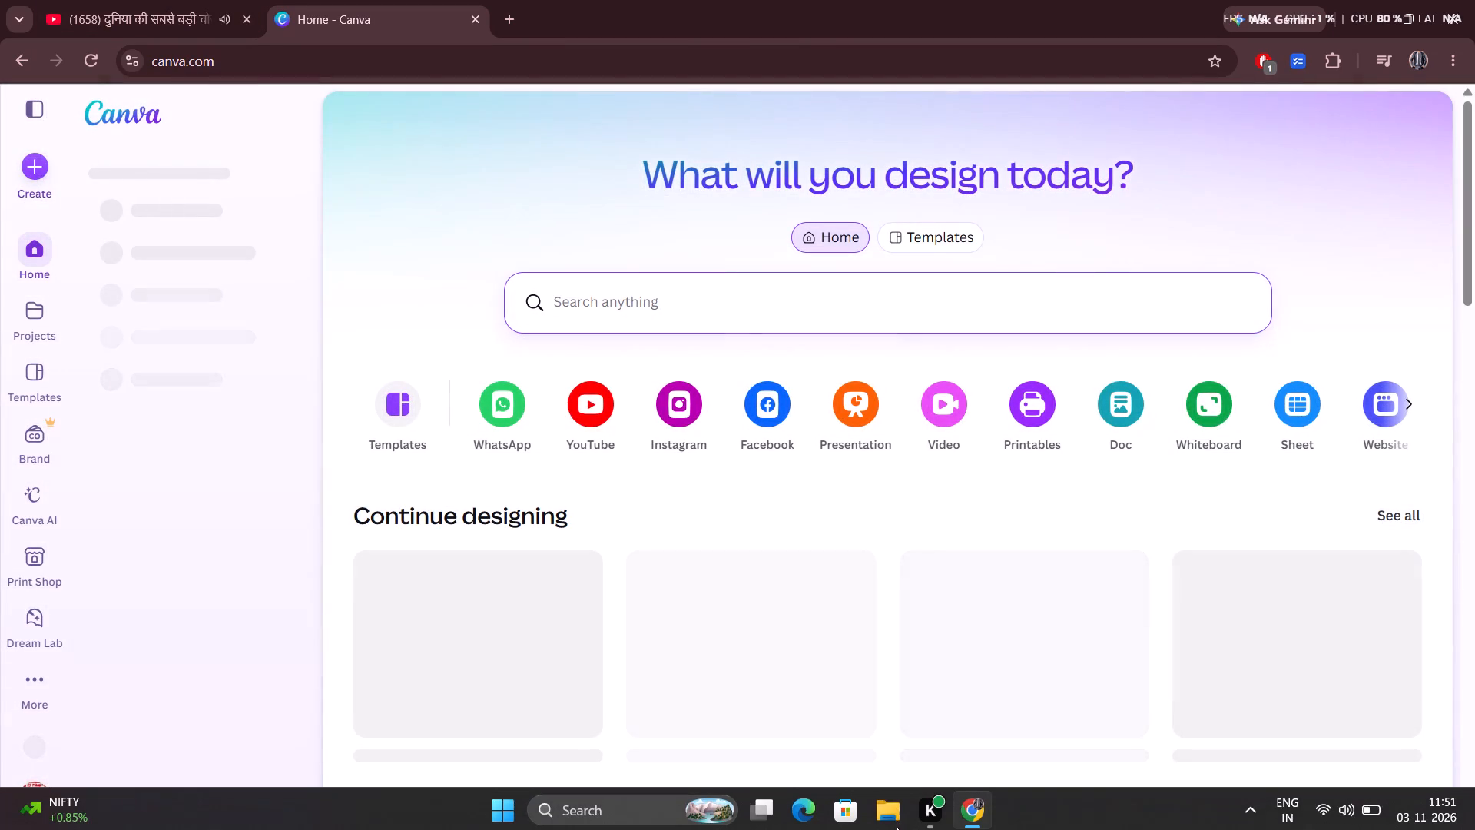
Switch to the playing YouTube video and lower its volume to a near-minimum level.
click(104, 0)
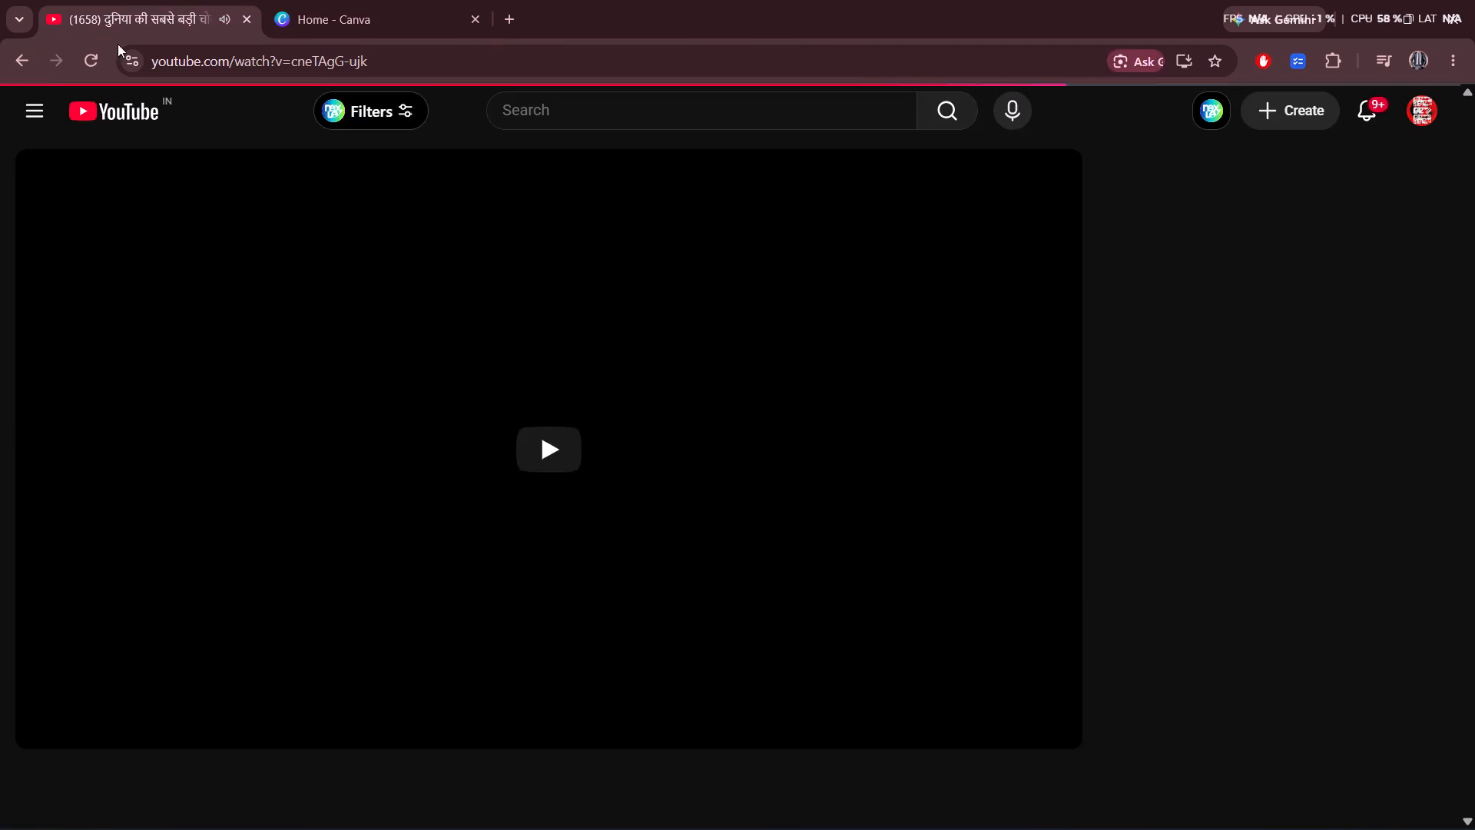
click(135, 727)
drag(135, 727, 124, 730)
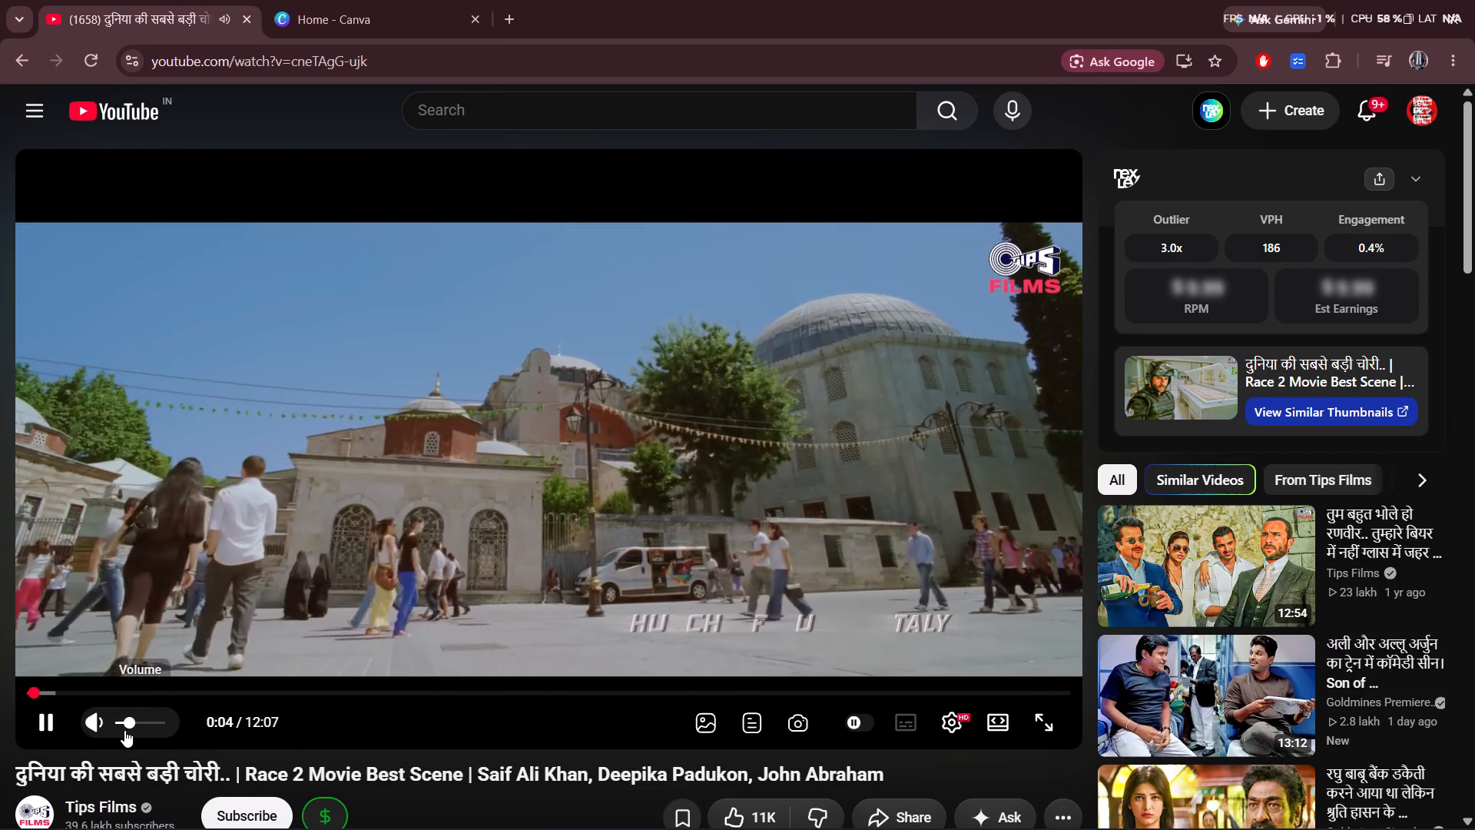
drag(124, 730, 117, 735)
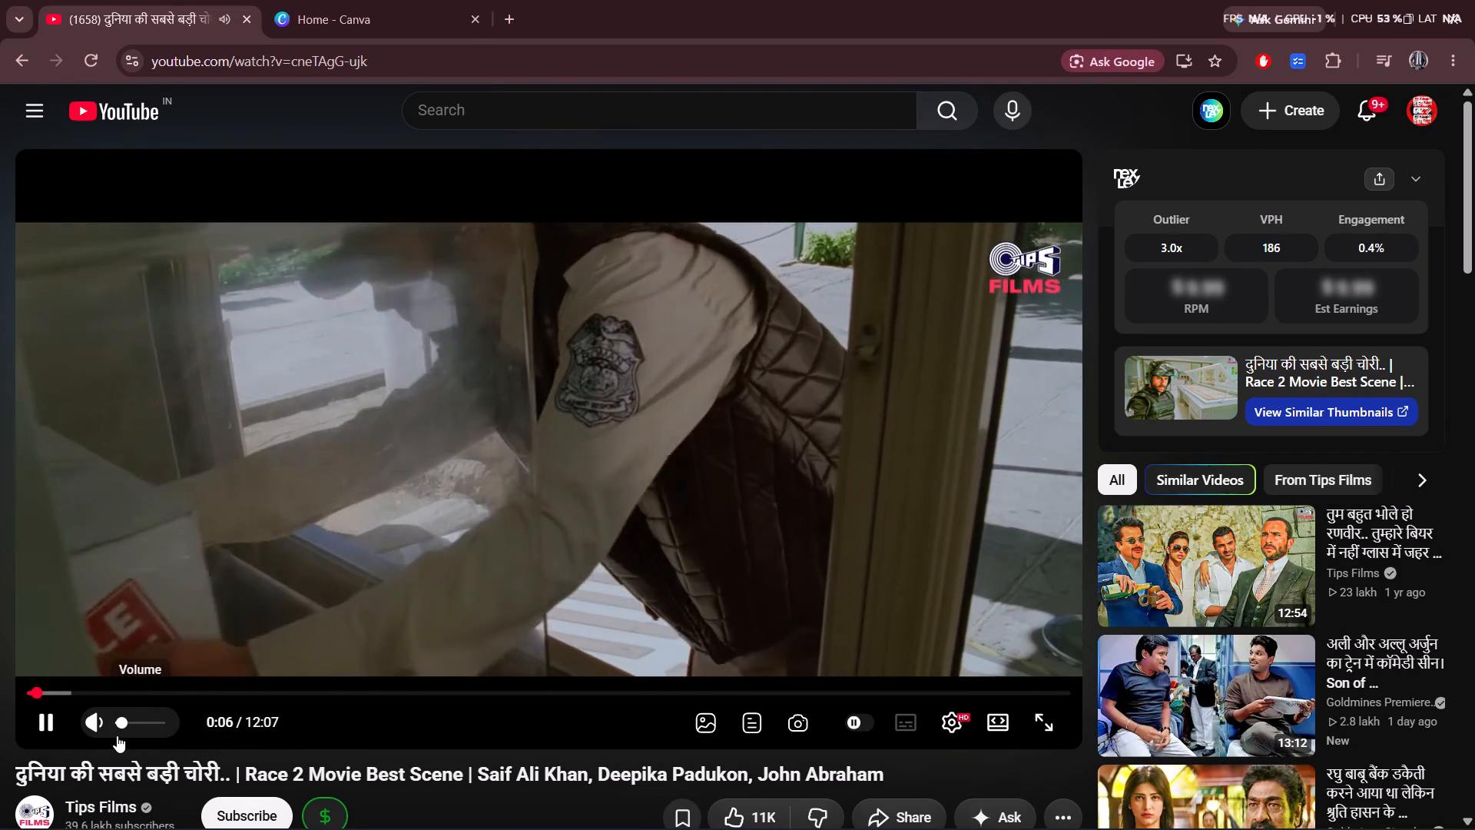
drag(117, 735, 118, 734)
Return to Canva and open the first recent design under Continue designing.
click(310, 0)
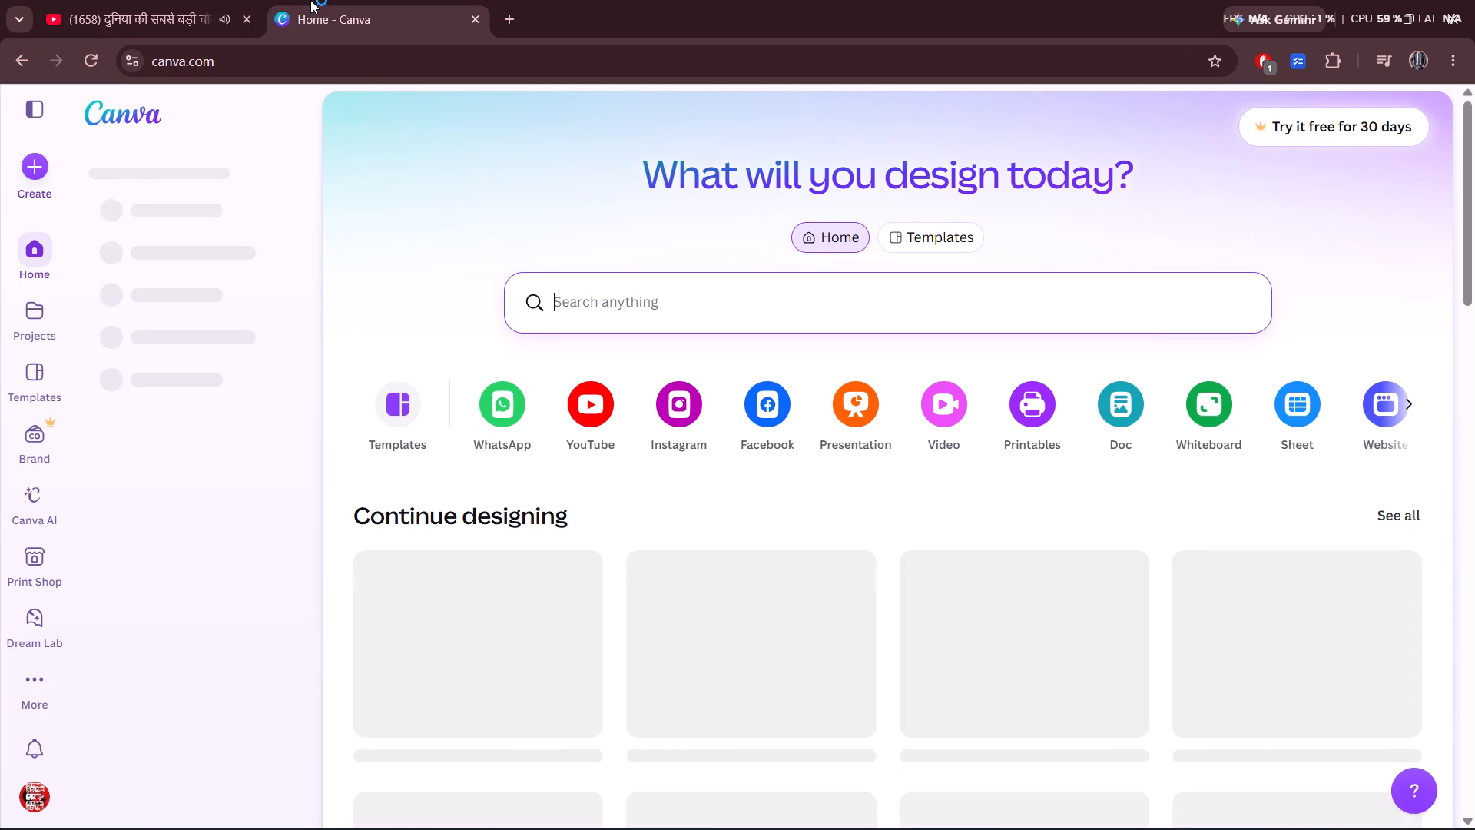
click(456, 662)
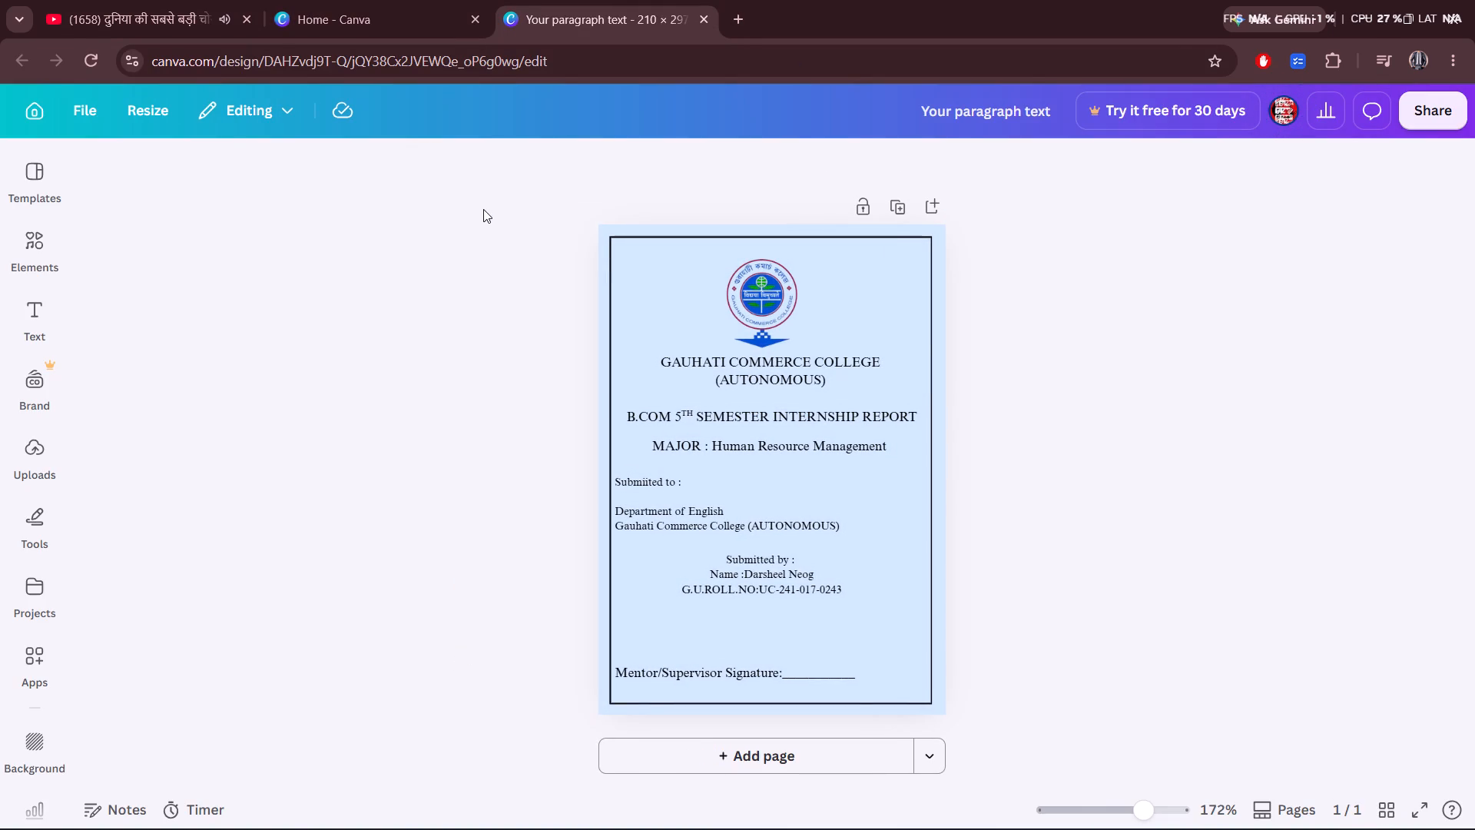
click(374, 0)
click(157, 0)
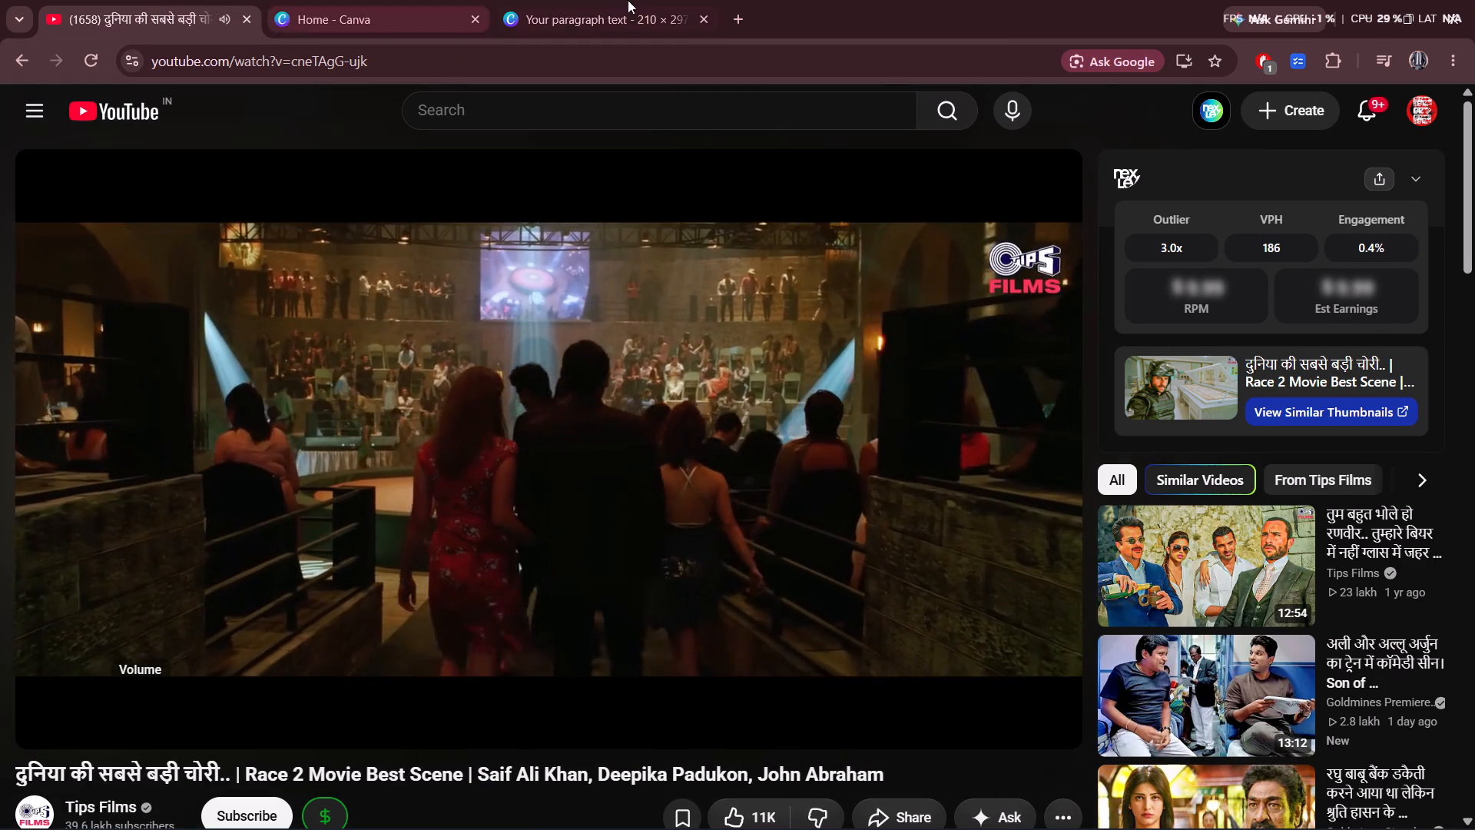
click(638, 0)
Move the college logo slightly sideways so it is horizontally centred on the cover page, and deselect it.
click(766, 264)
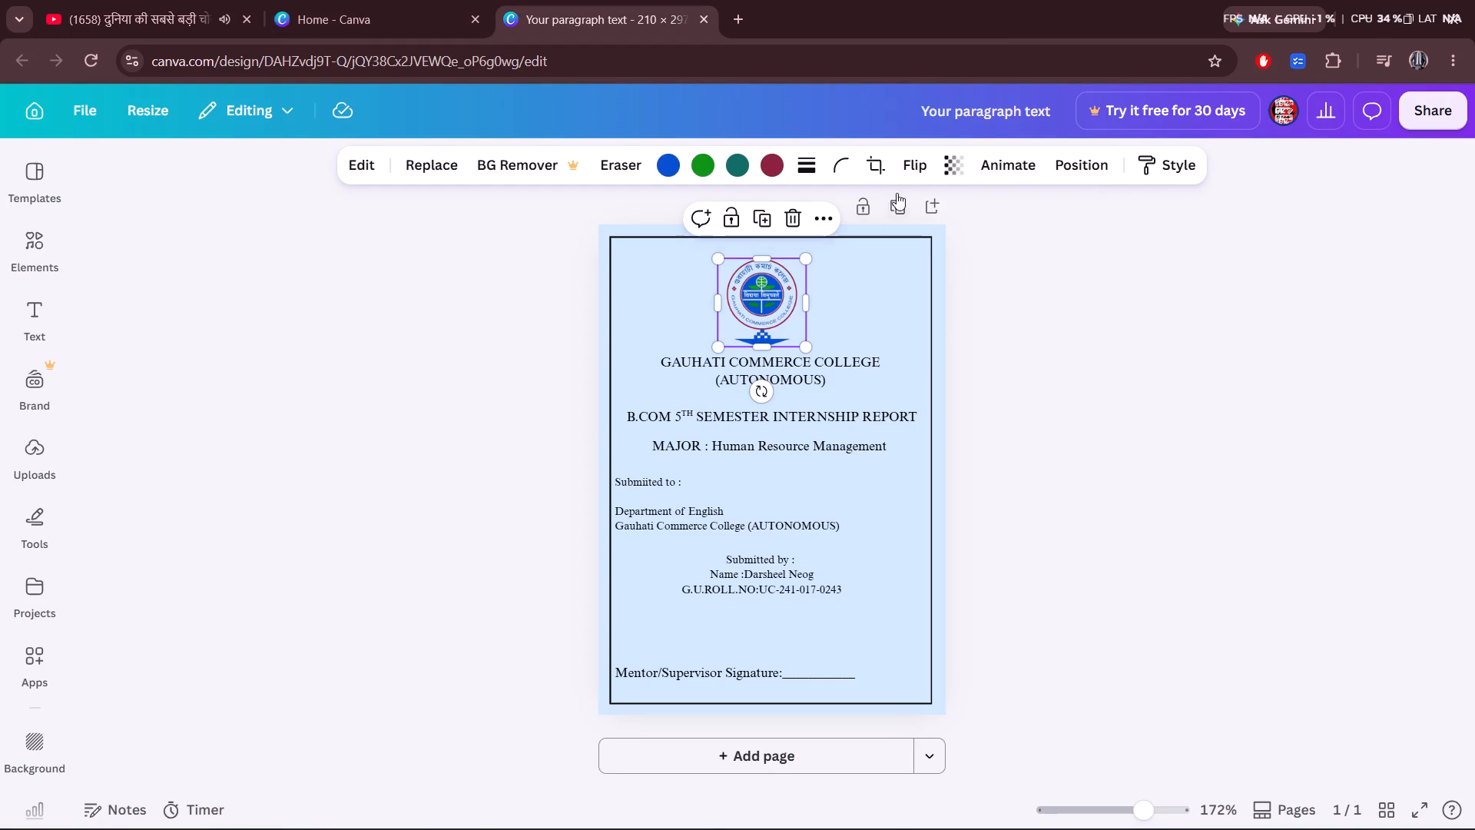
drag(753, 298, 763, 297)
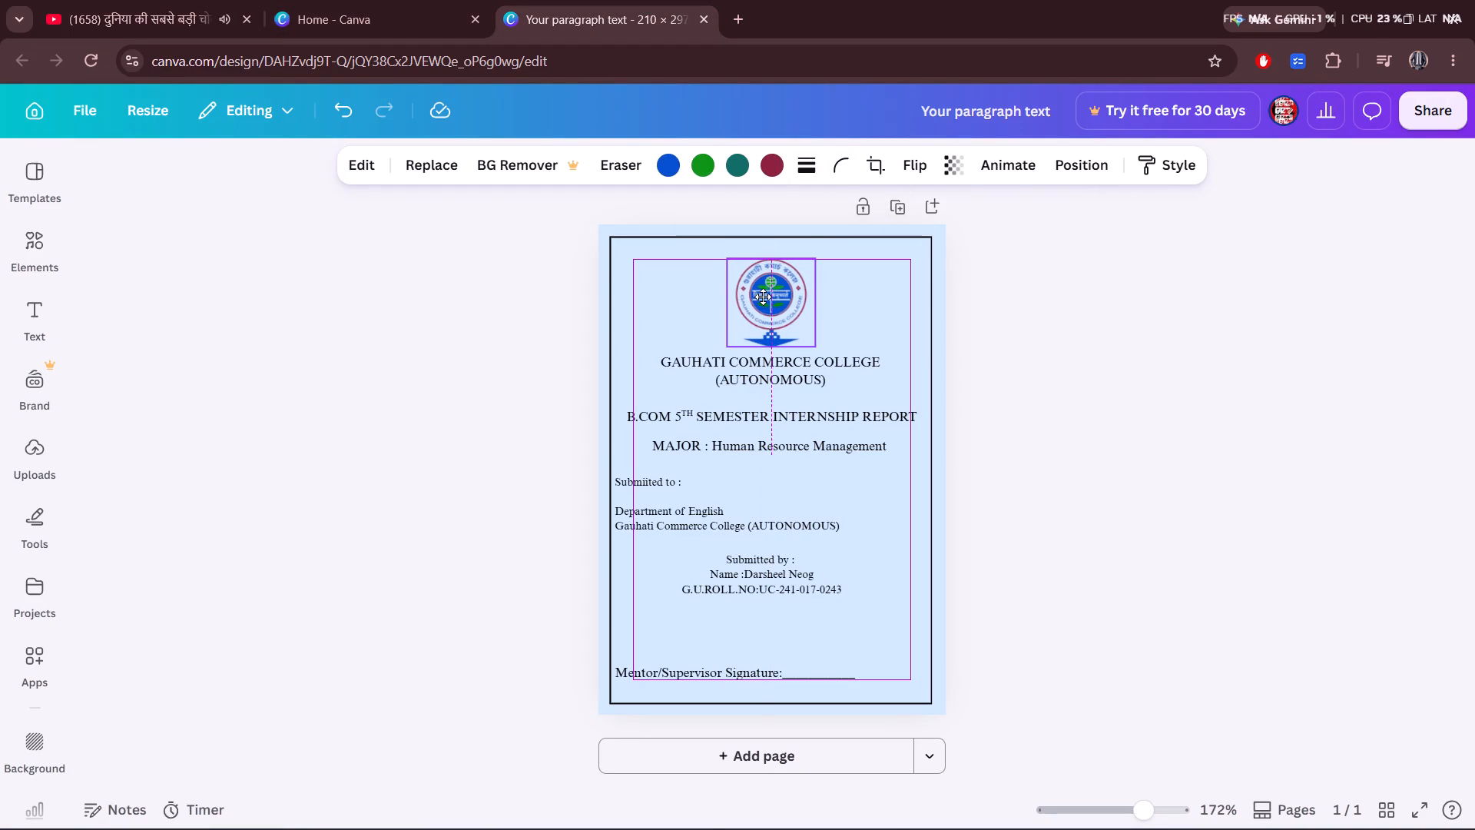
drag(763, 297, 764, 296)
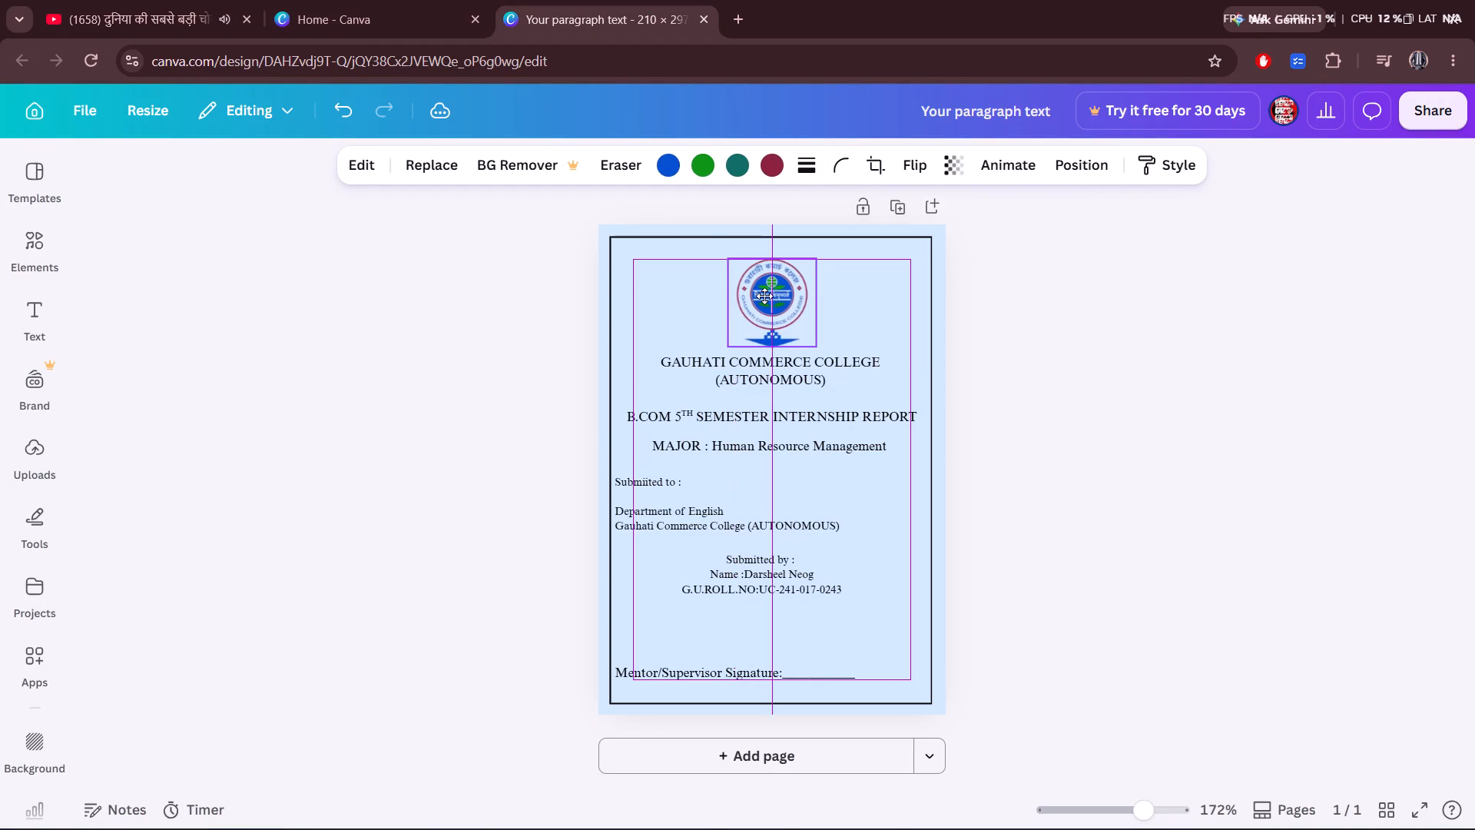
drag(764, 296, 766, 297)
click(1412, 400)
Set the GAUHATI COMMERCE COLLEGE (AUTONOMOUS) heading to font size 5 and move it slightly down below the logo.
click(840, 384)
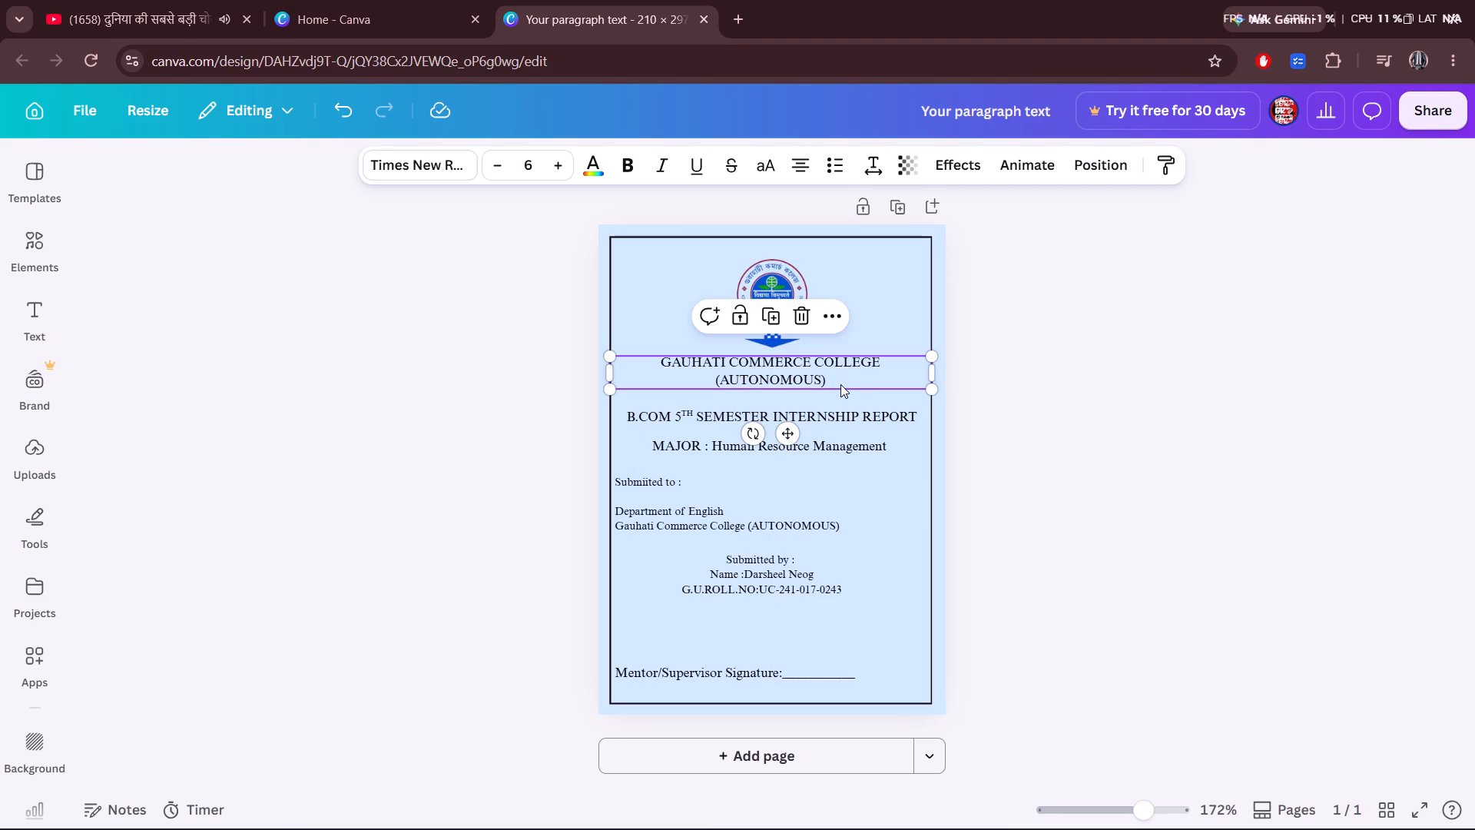
click(488, 176)
click(459, 274)
drag(731, 360, 731, 362)
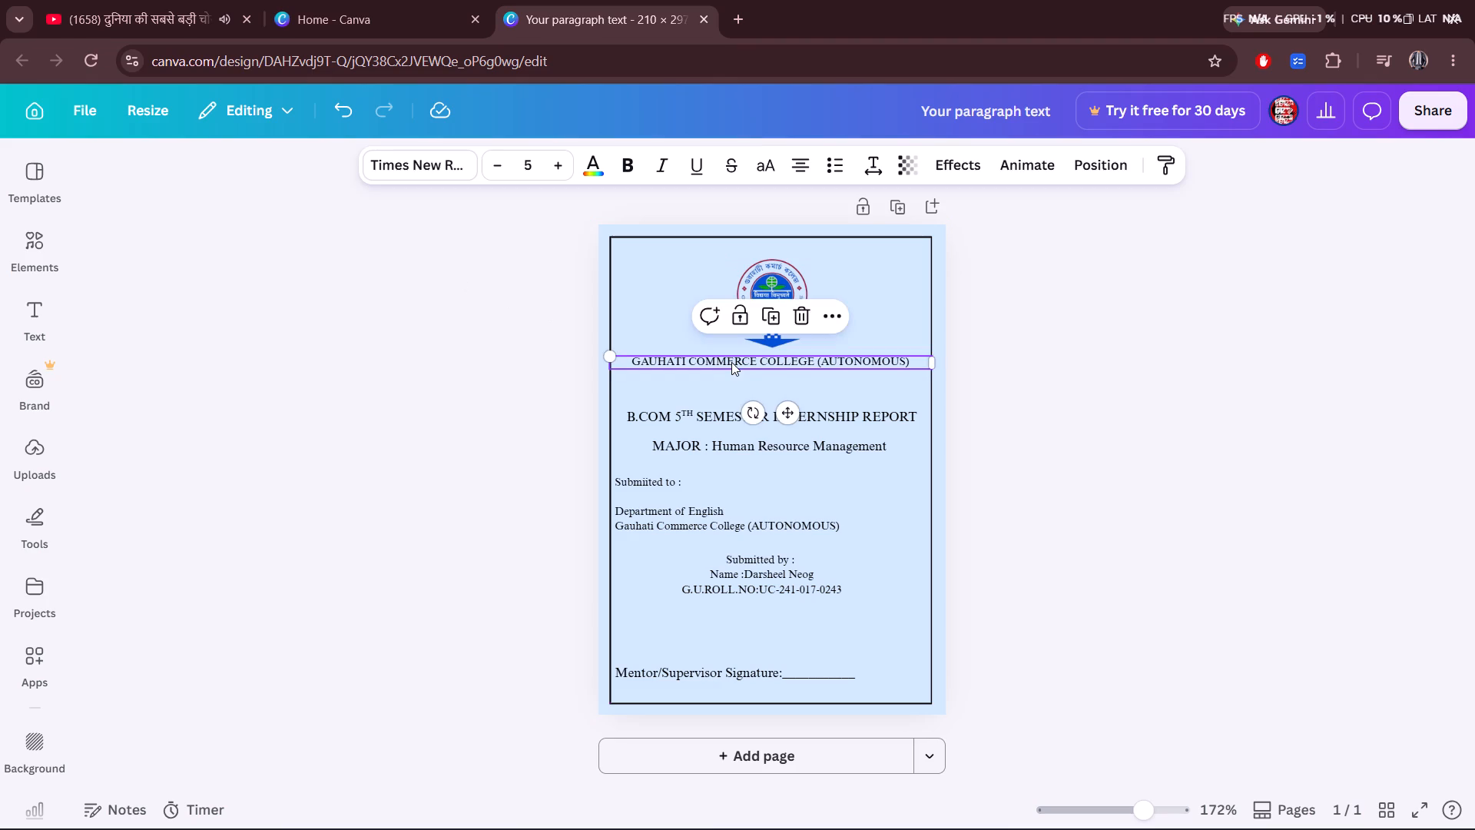
drag(731, 362, 731, 367)
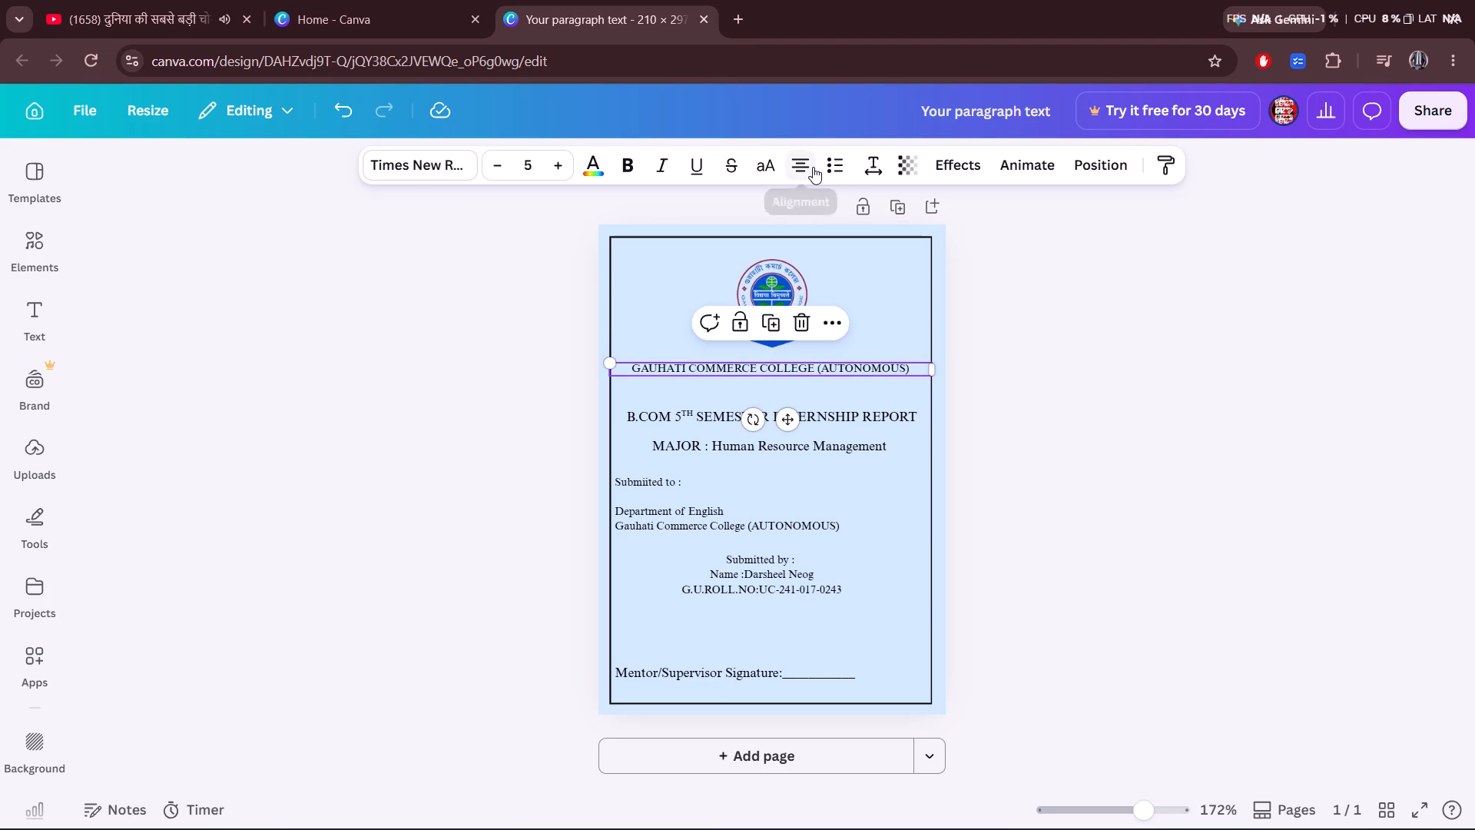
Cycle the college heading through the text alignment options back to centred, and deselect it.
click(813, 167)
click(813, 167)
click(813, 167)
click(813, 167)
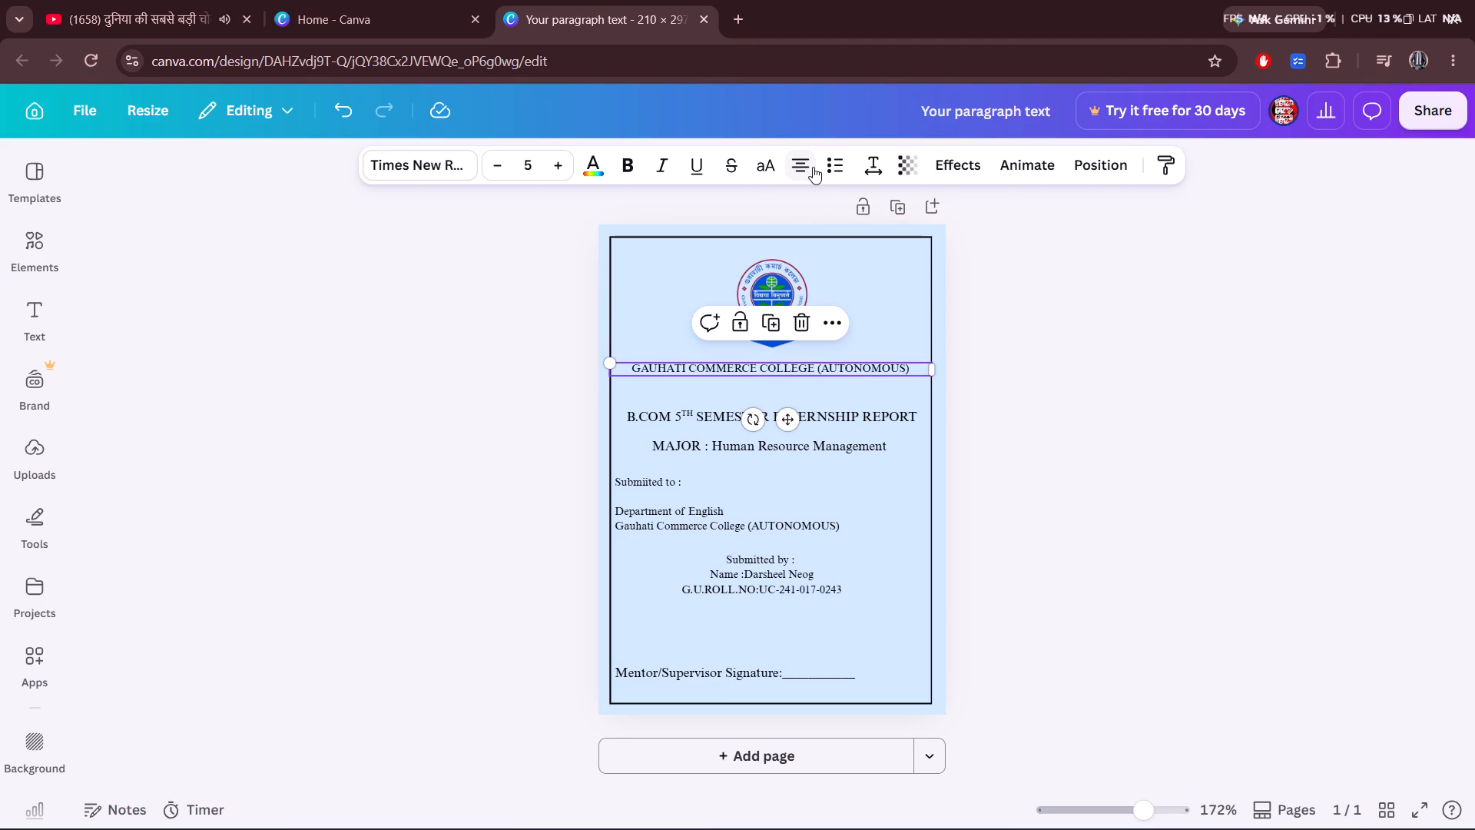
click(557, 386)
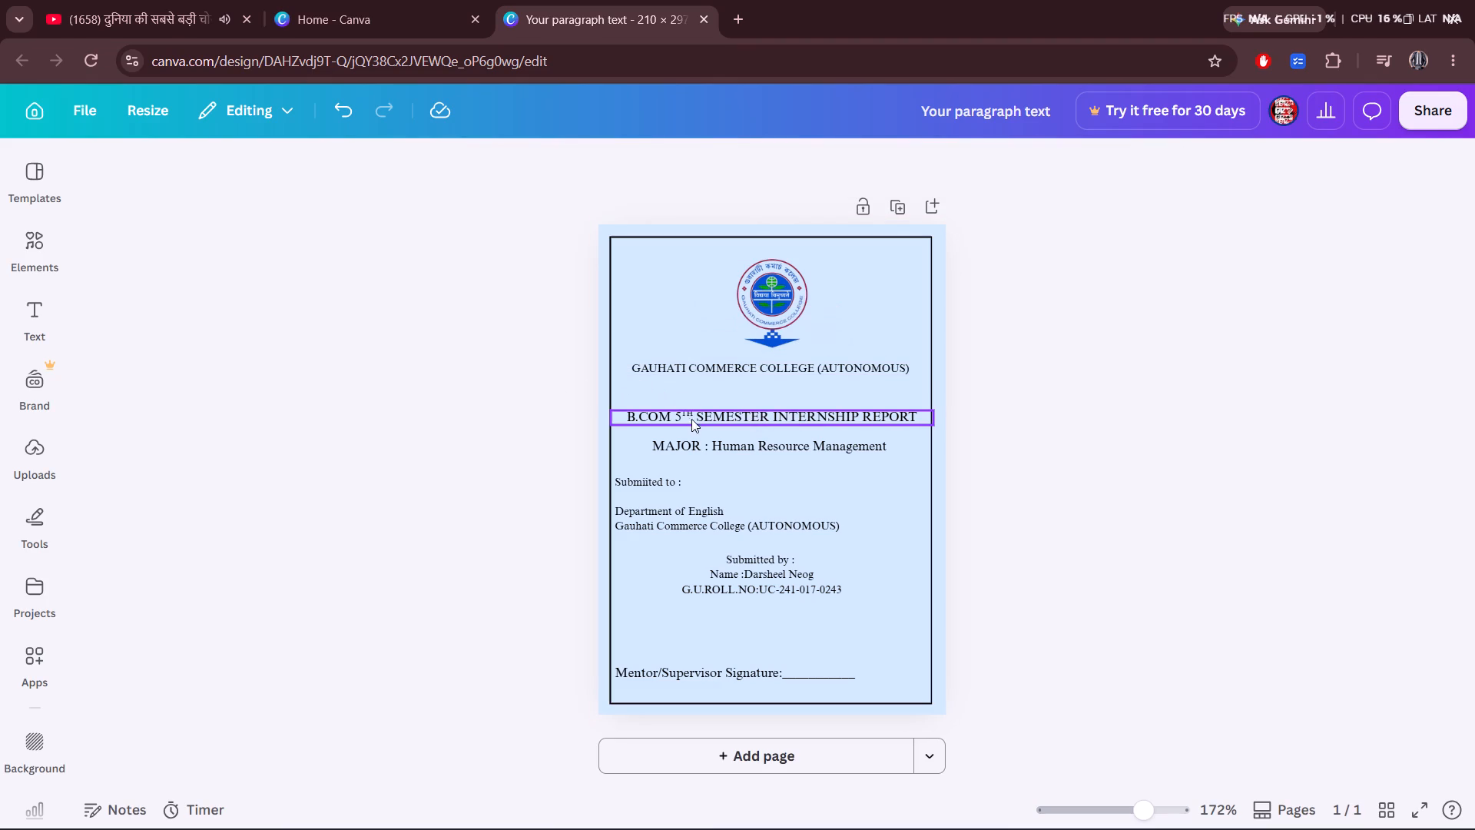
Move the B.COM 5TH SEMESTER INTERNSHIP REPORT line up just beneath the college heading and set its font size to 5.
click(684, 423)
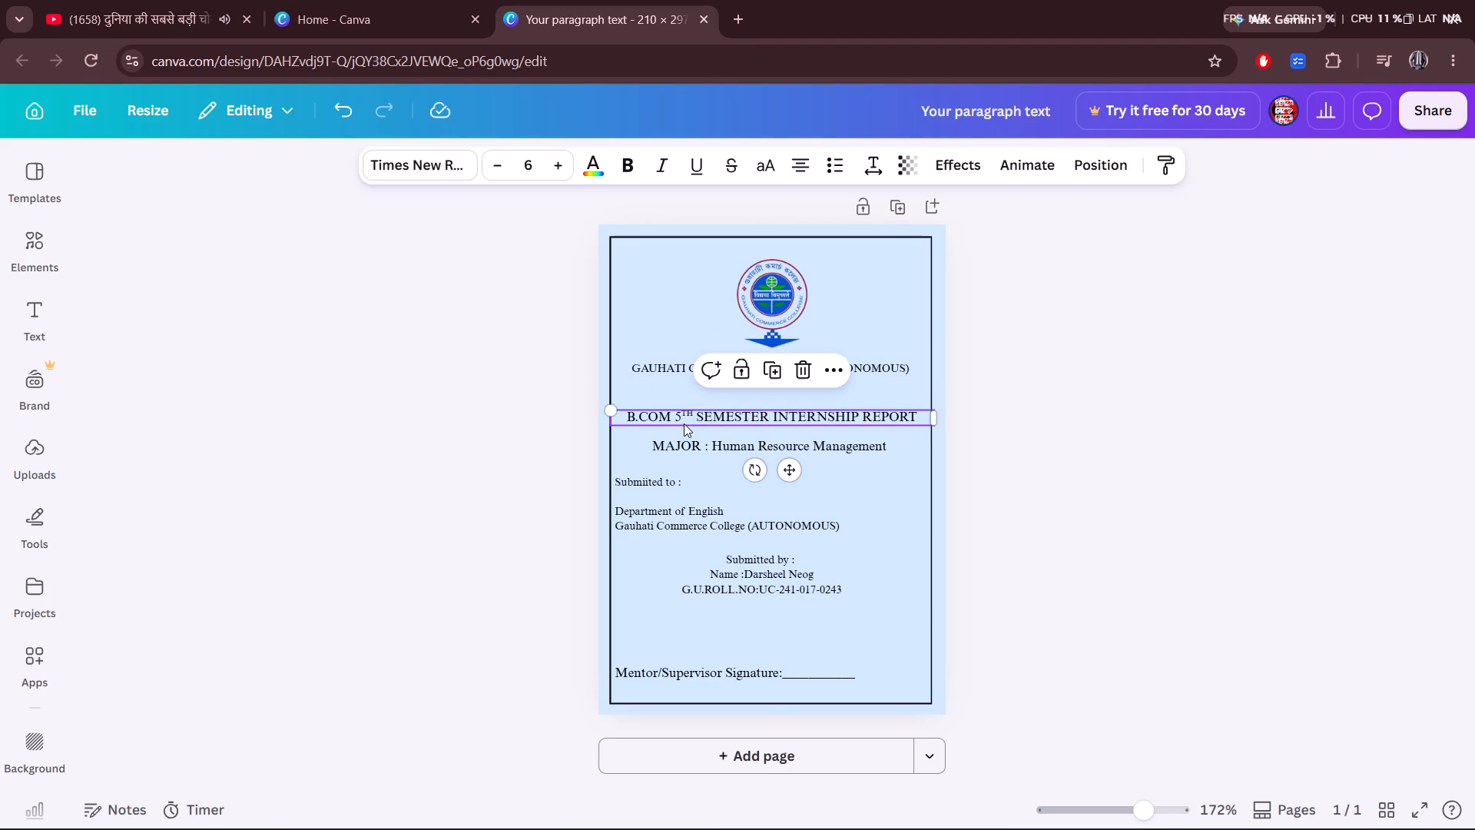
drag(684, 423, 684, 397)
click(658, 375)
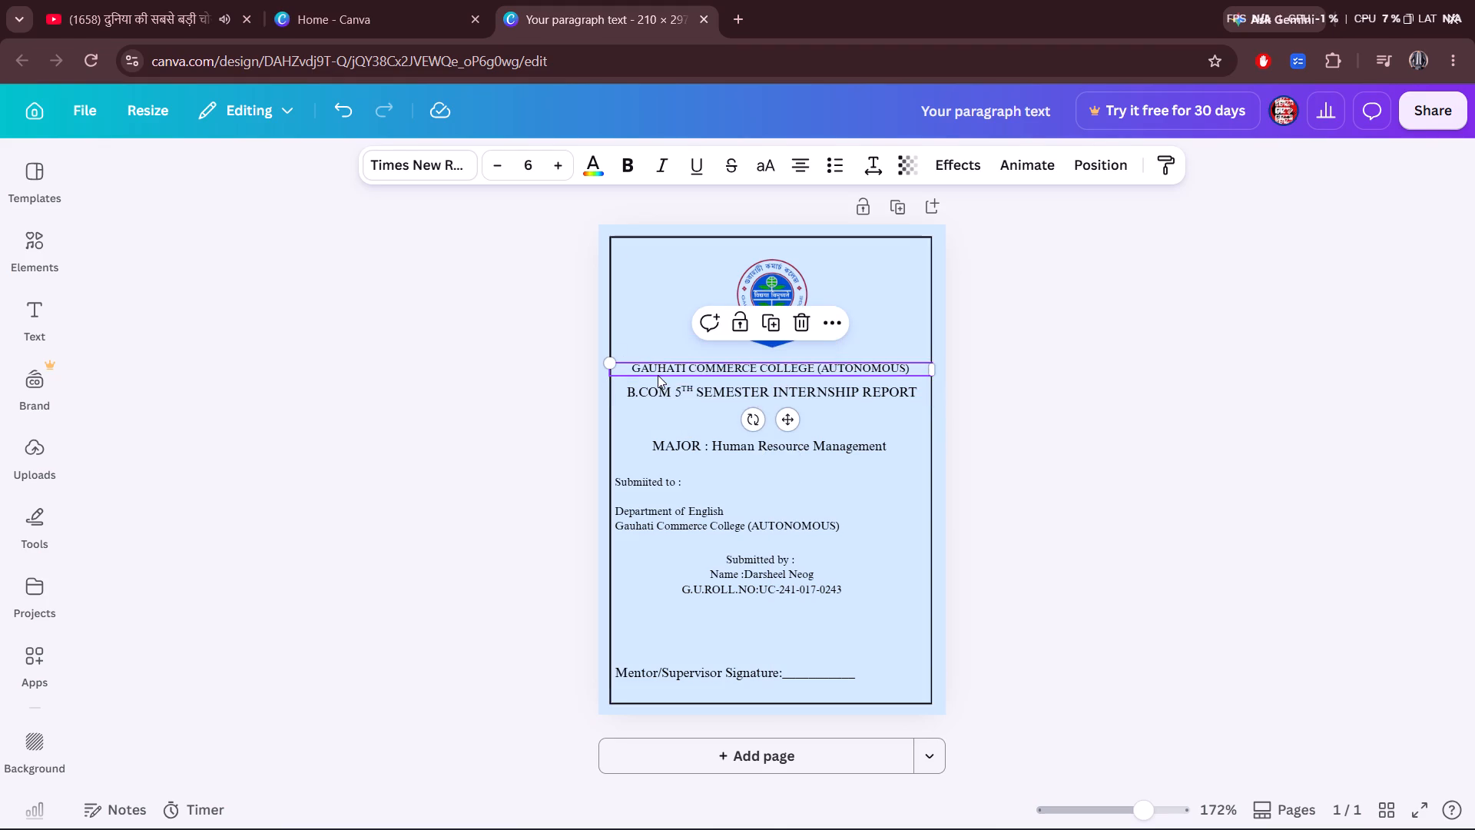
click(658, 394)
click(492, 171)
click(480, 399)
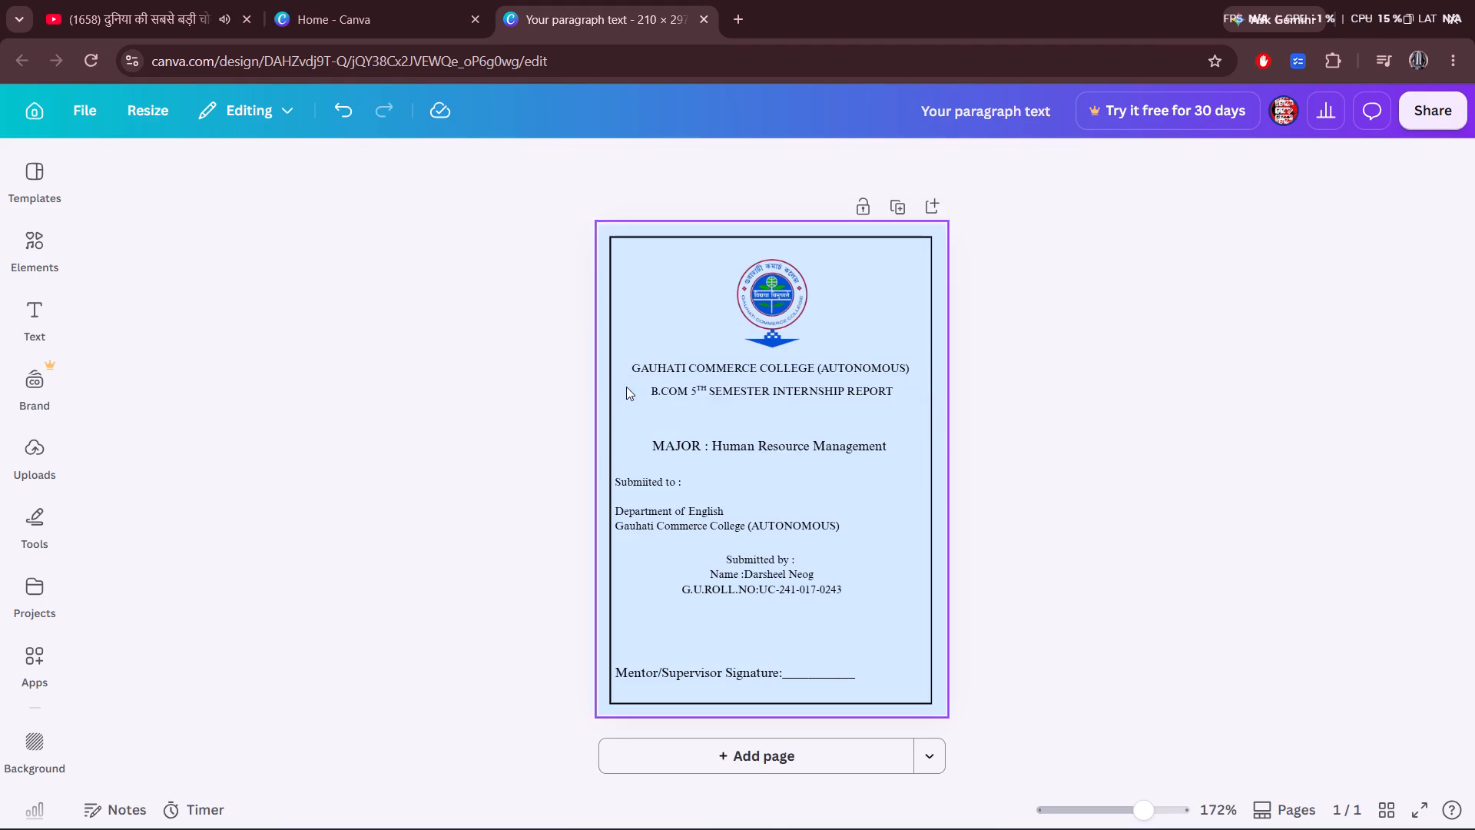
Replace the MAJOR : Human Resource Management line on the cover page with the text "Title : Sales Executive".
click(683, 387)
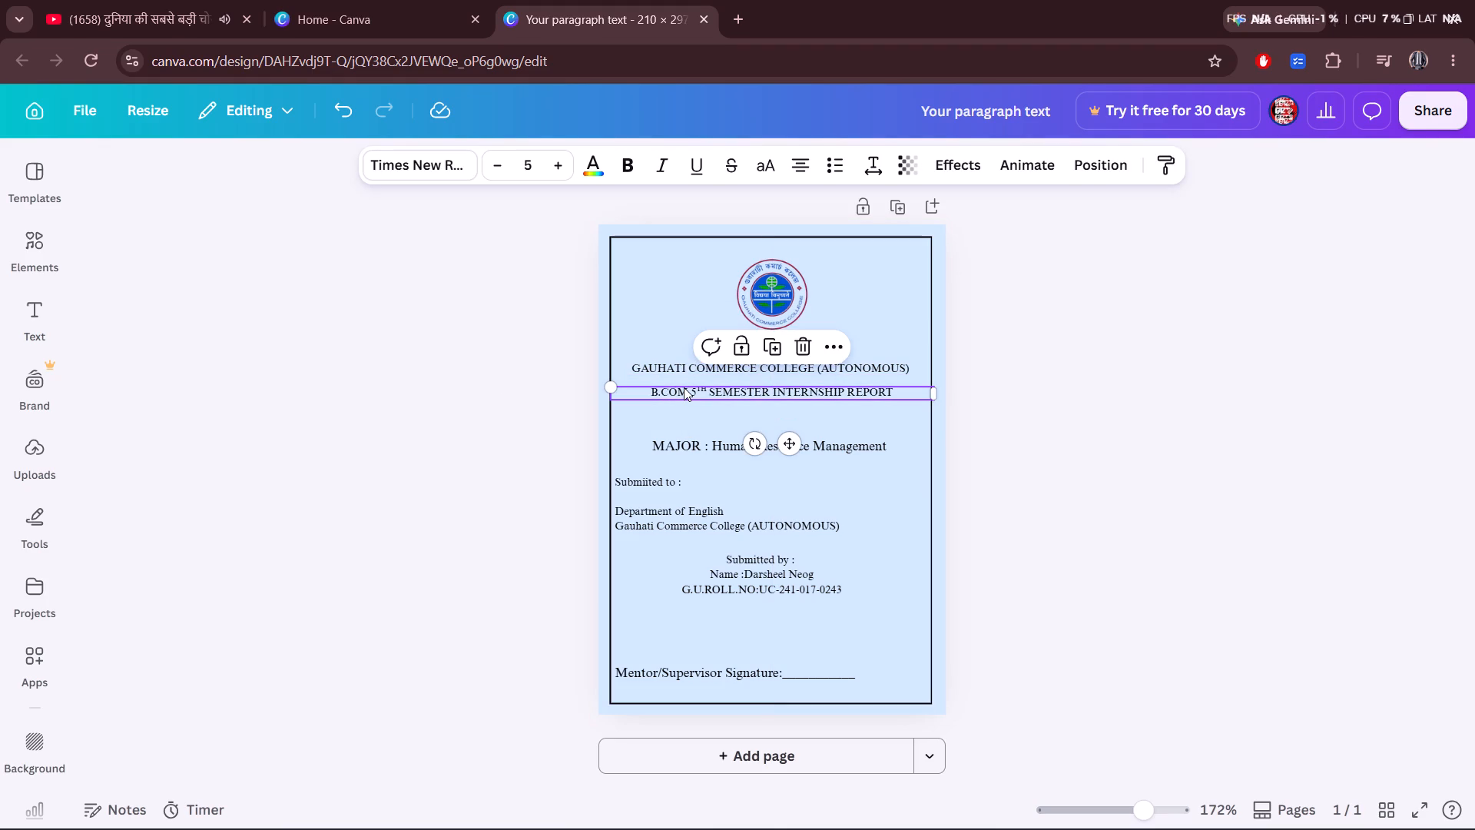
click(678, 455)
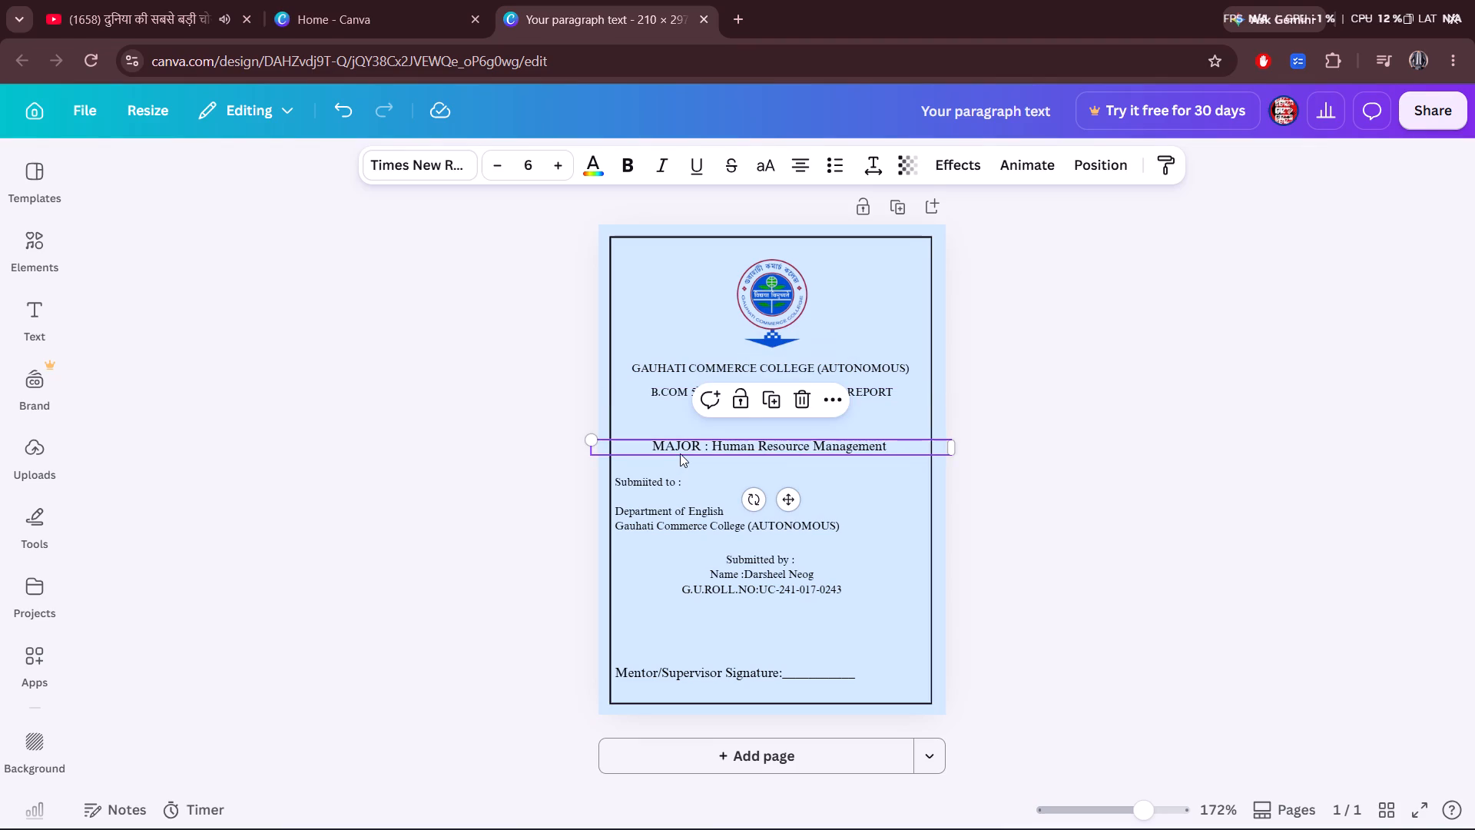
triple_click(740, 450)
double_click(738, 447)
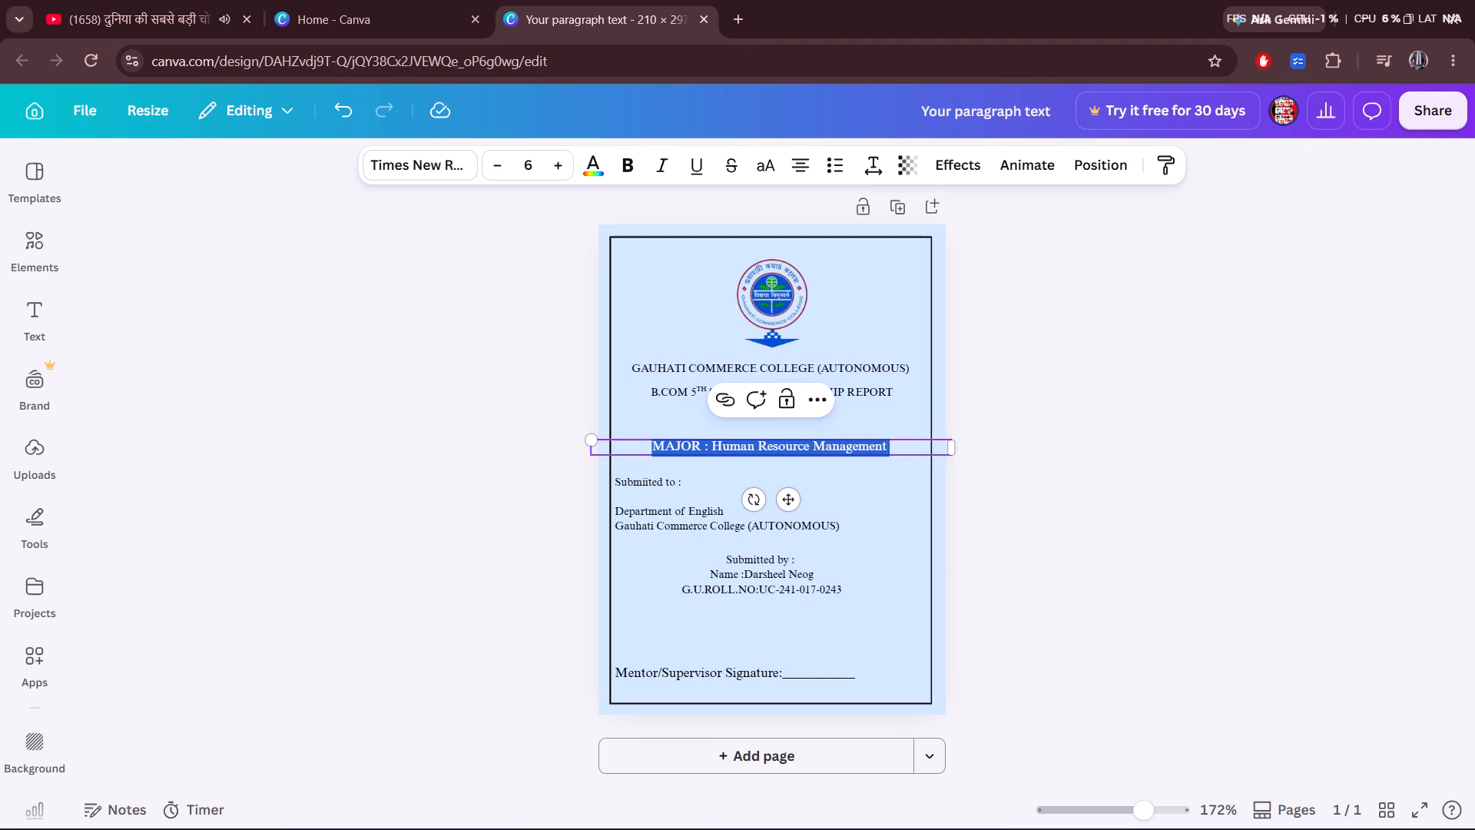
key(t)
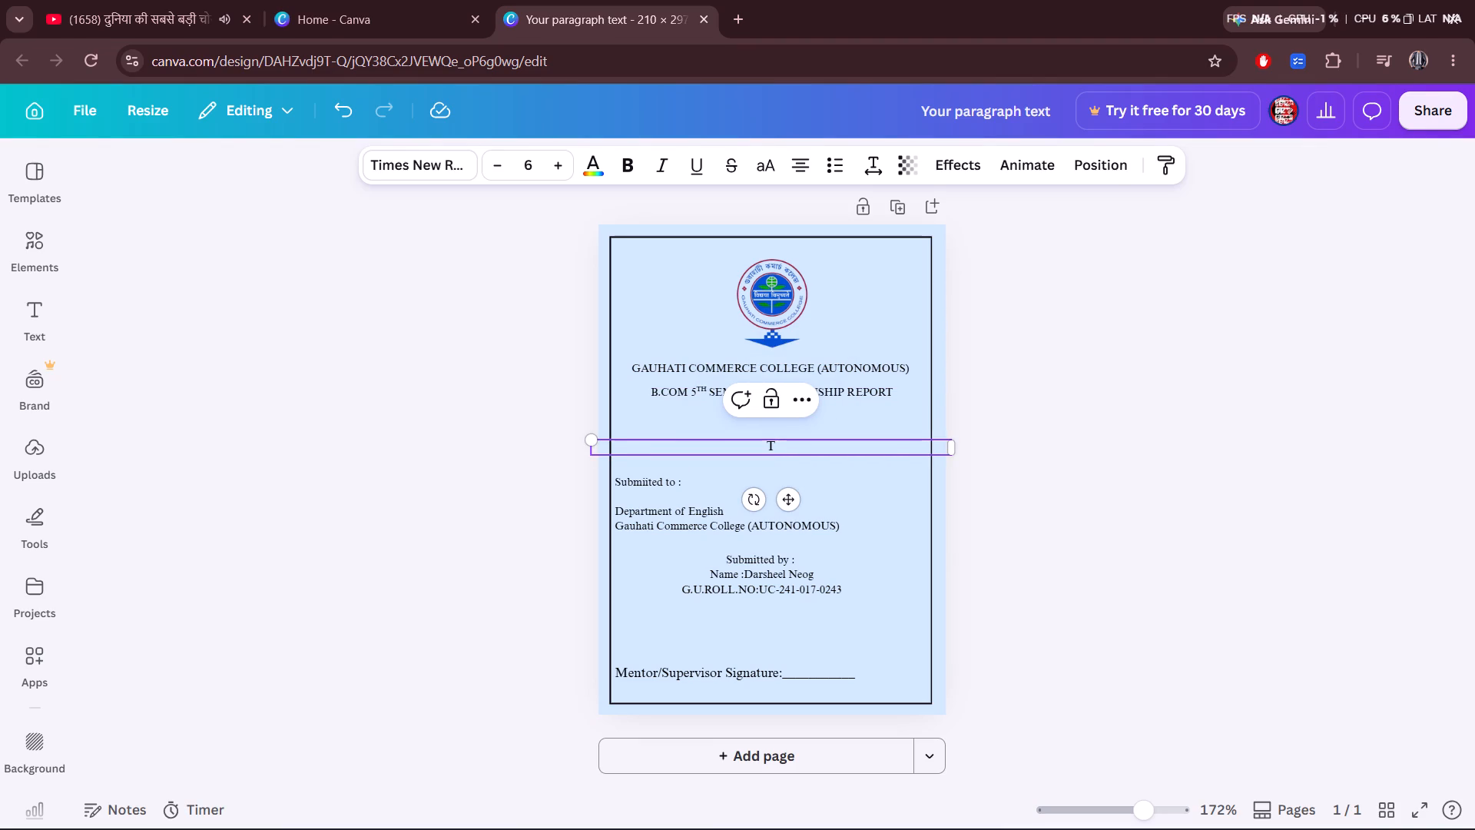
text(itle)
key(space)
key(s)
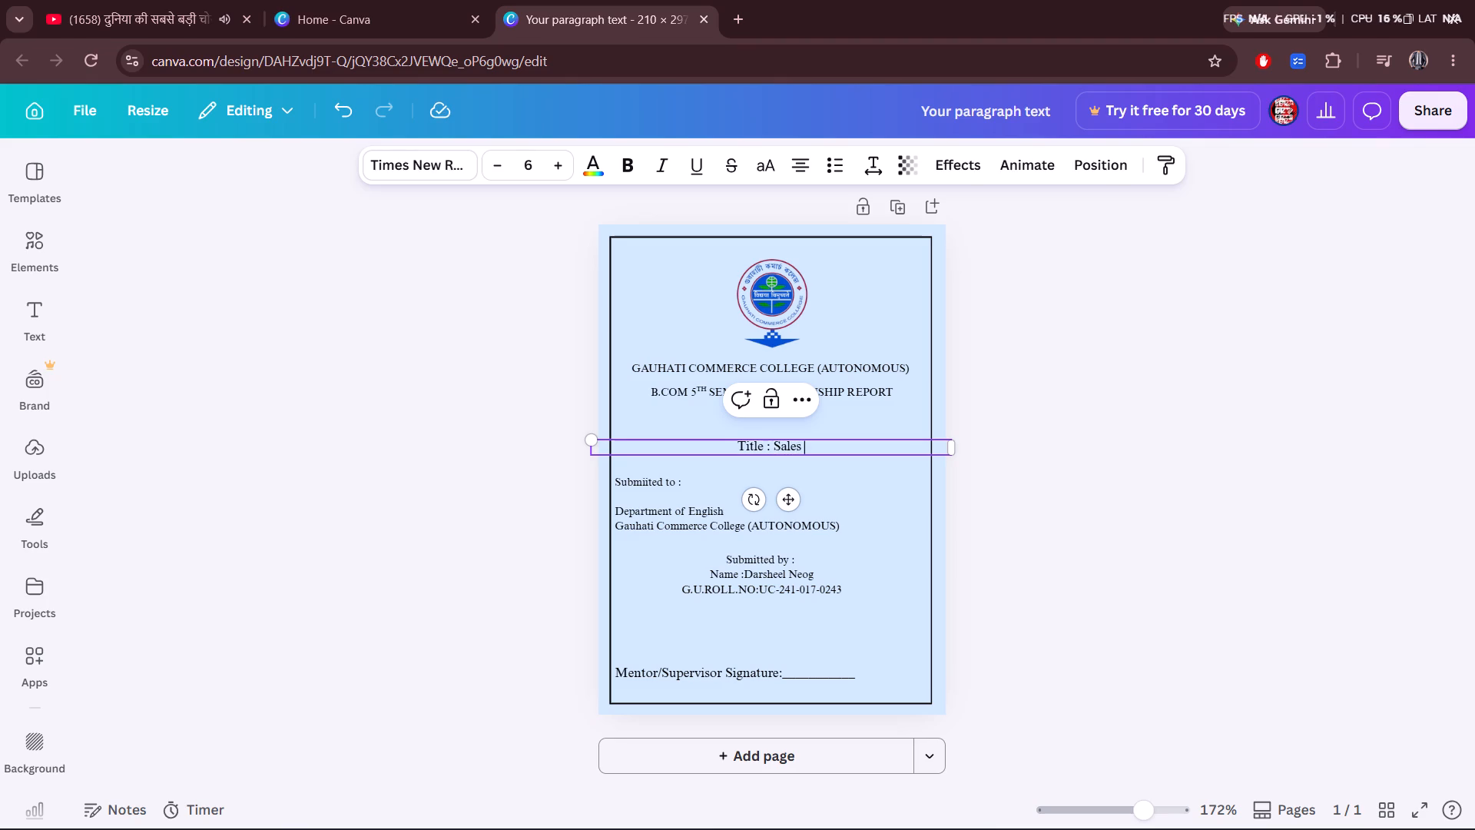
text(k,)
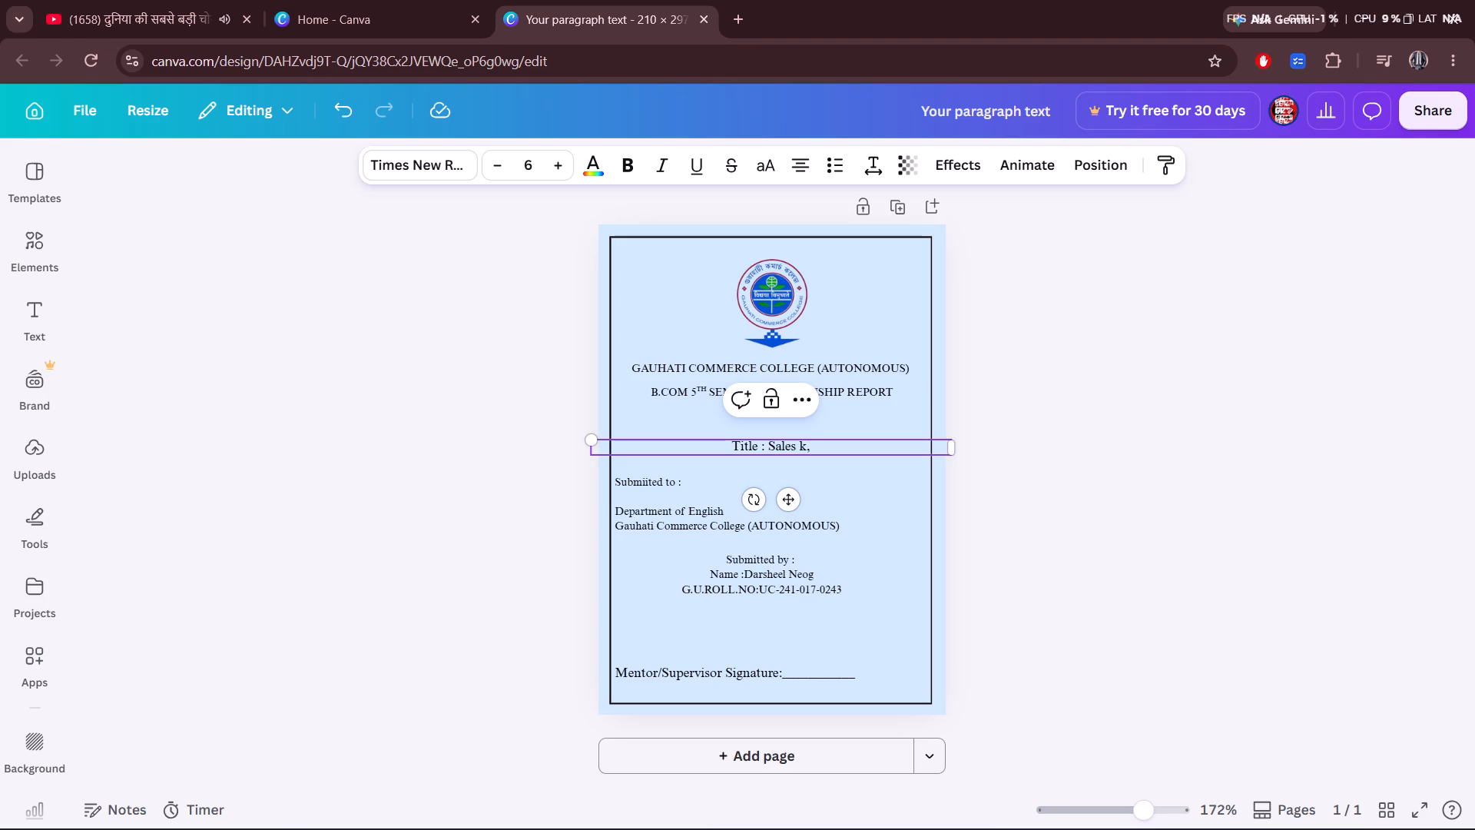
key(x)
key(BackSpace)
key(BackSpace)
key(BackSpace)
key(BackSpace)
text(ex)
key(BackSpace)
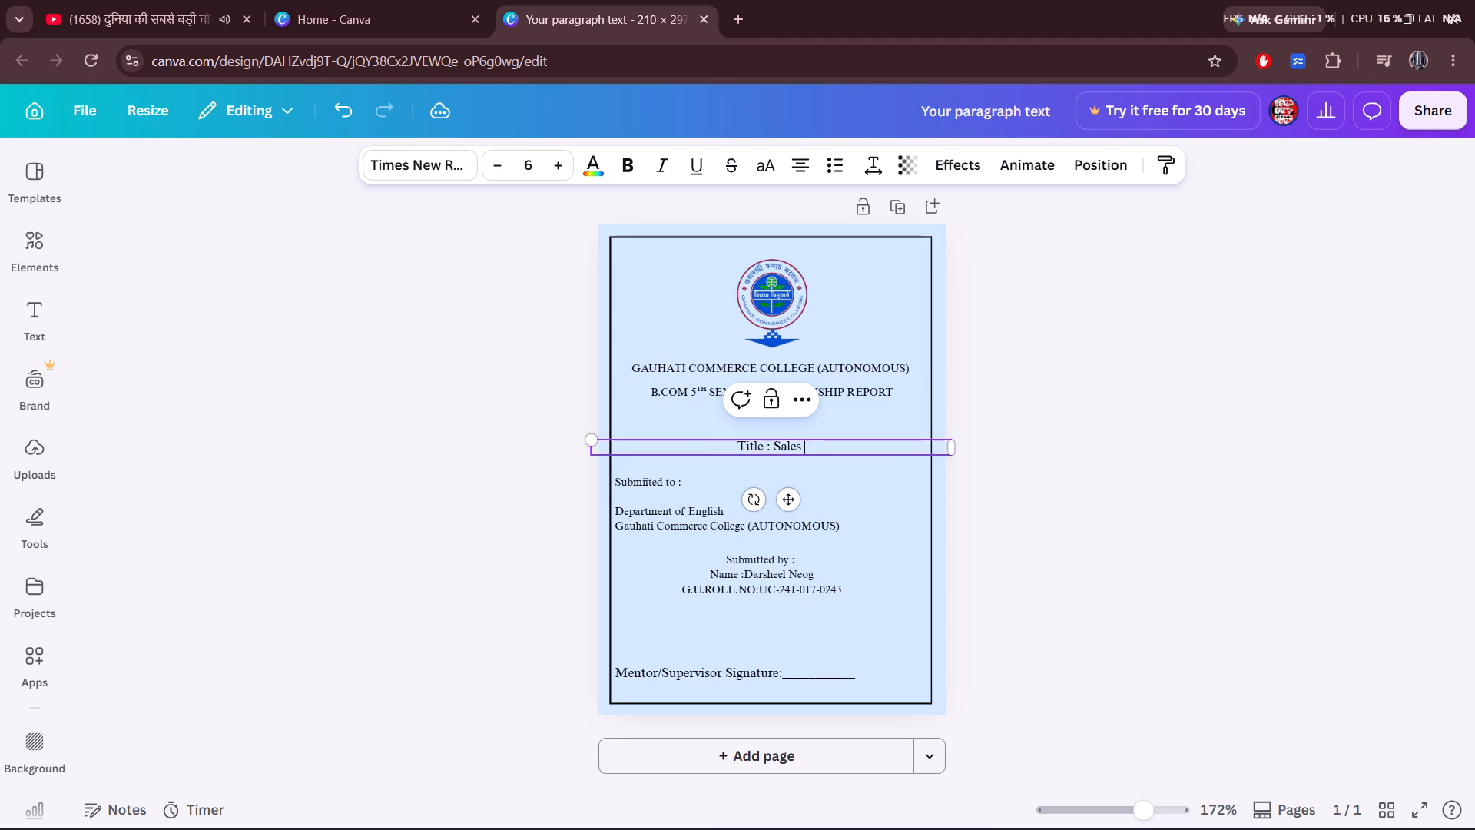
key(x)
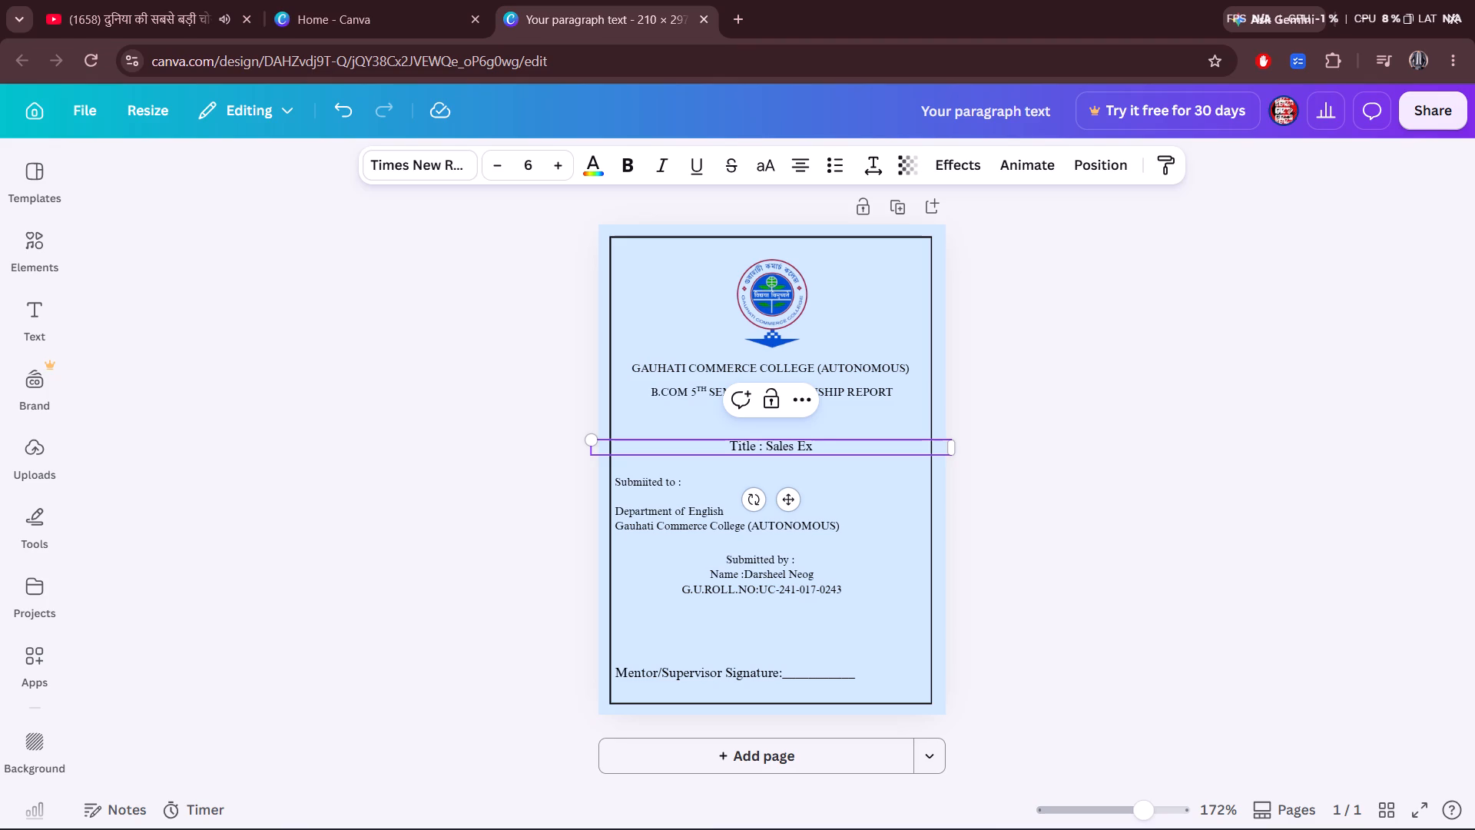
text(ce)
key(BackSpace)
key(BackSpace)
key(BackSpace)
text(xecu)
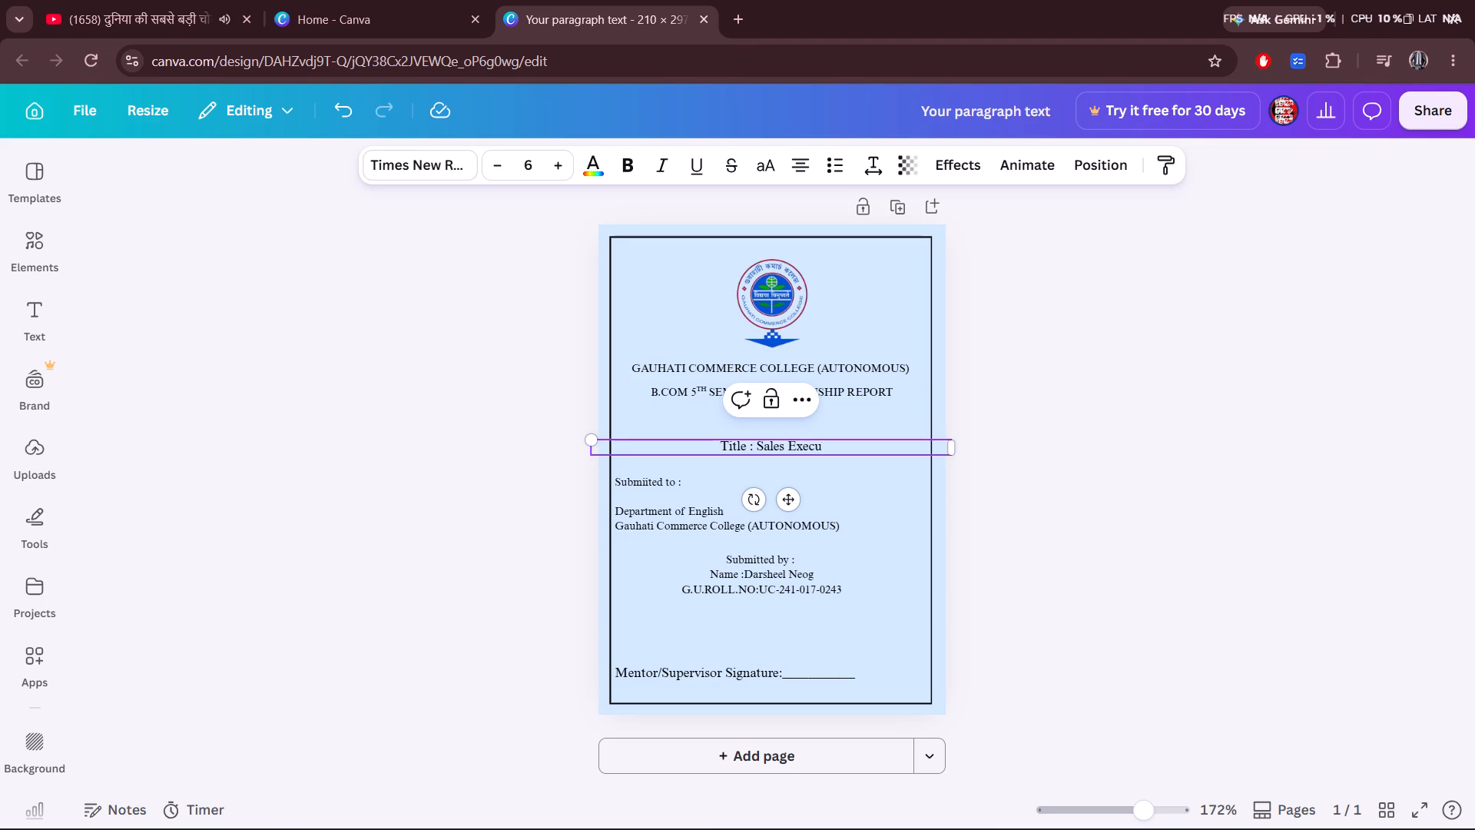
text(tiv)
key(space)
key(BackSpace)
text(e)
key(space)
Search Google for "sales executive" in a new browser tab, then return to the Canva cover page design.
drag(400, 0, 381, 0)
drag(270, 0, 262, 0)
click(226, 0)
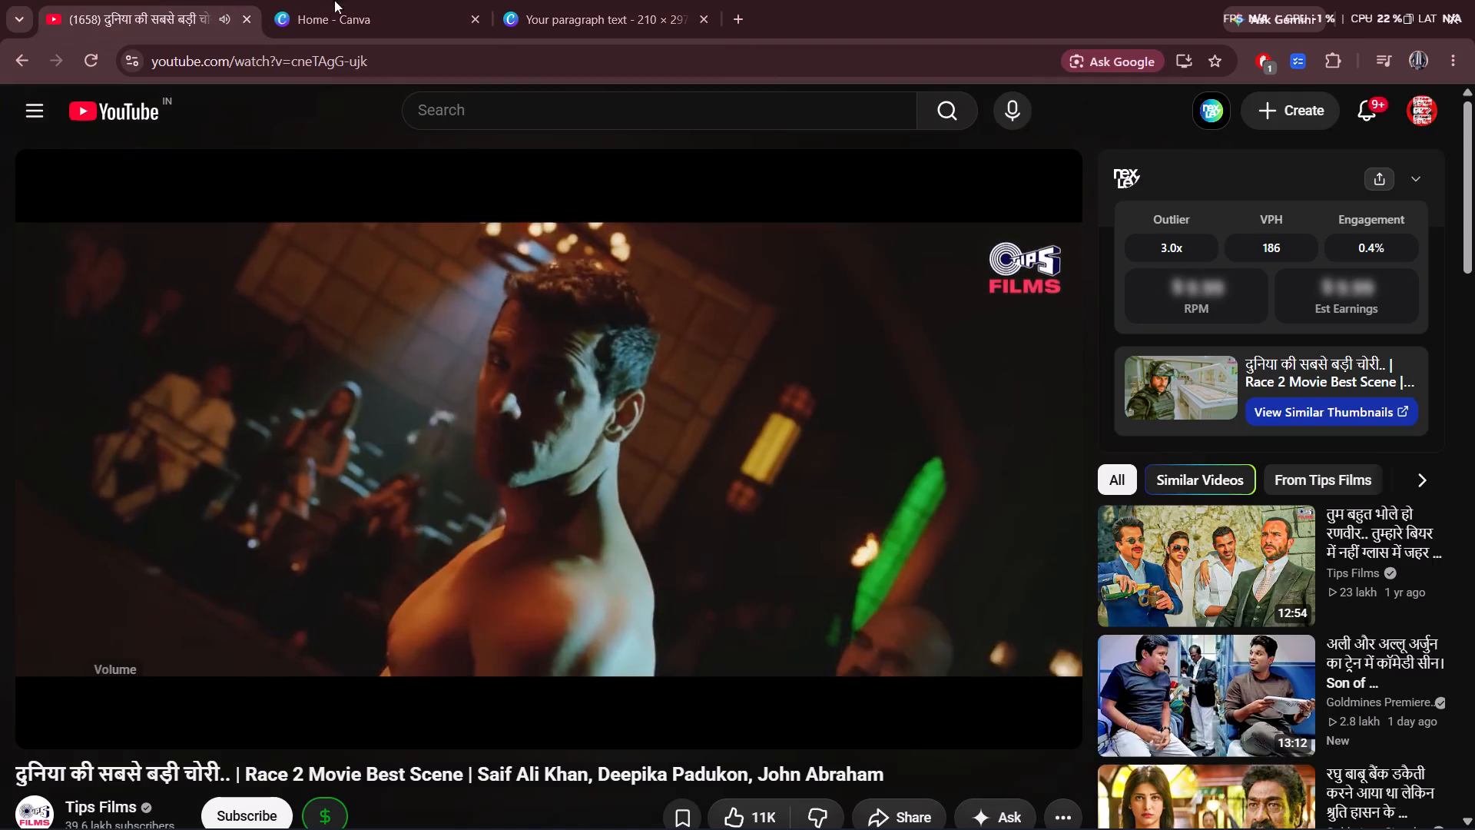
click(732, 0)
click(608, 373)
text(sa)
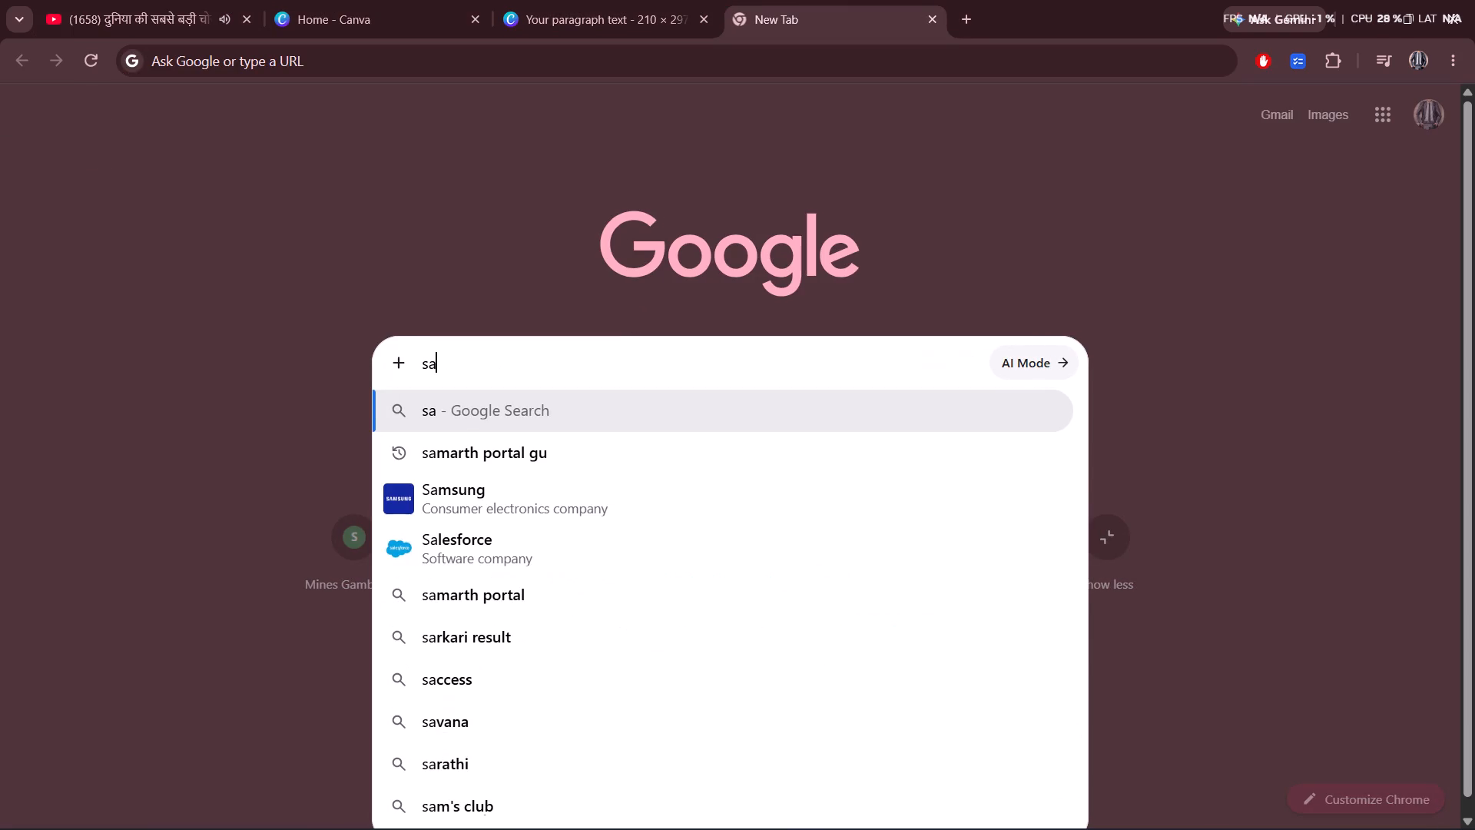
text(lex)
key(space)
key(BackSpace)
key(BackSpace)
text(s ex)
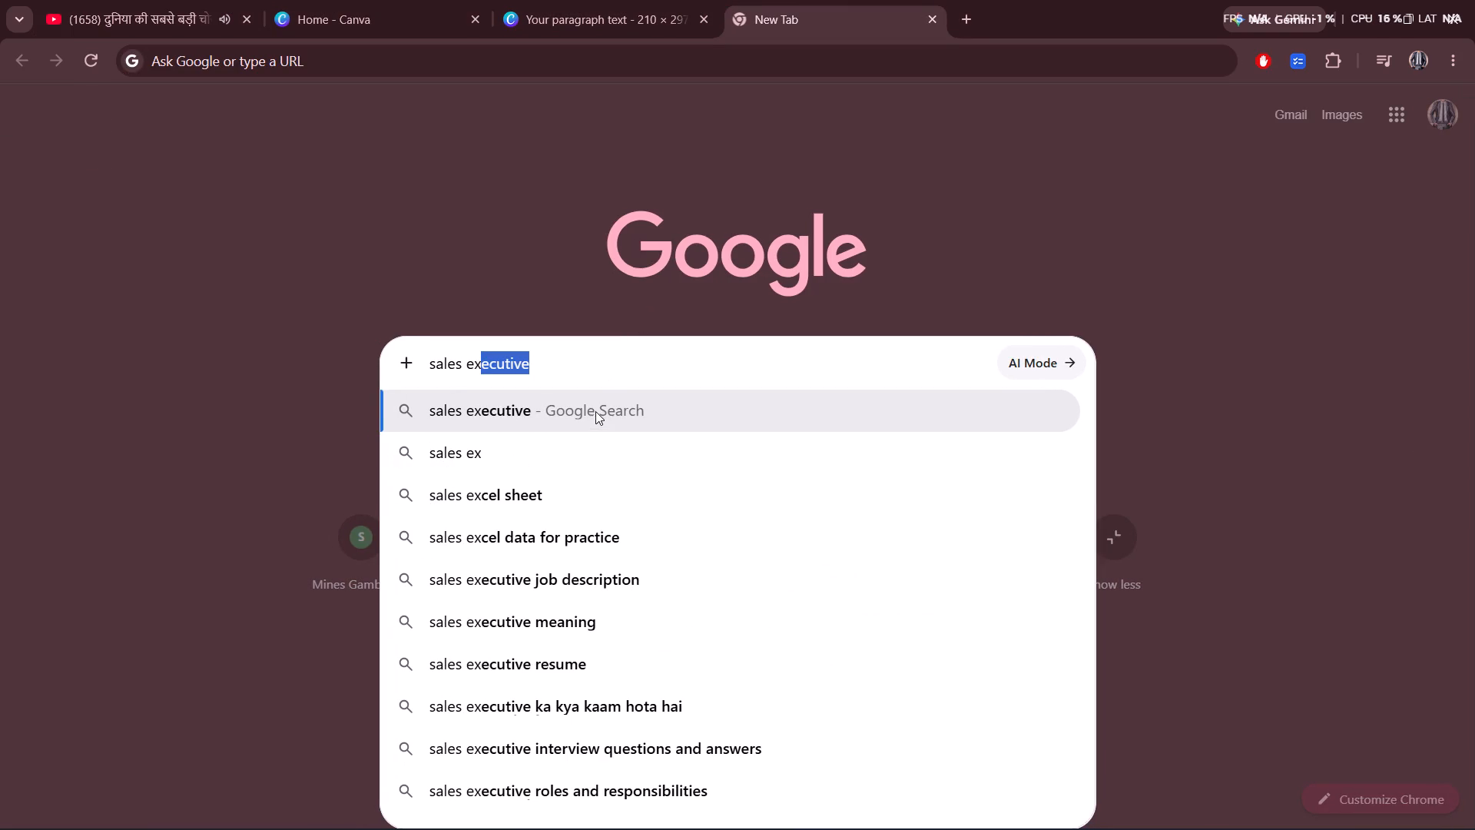
click(595, 413)
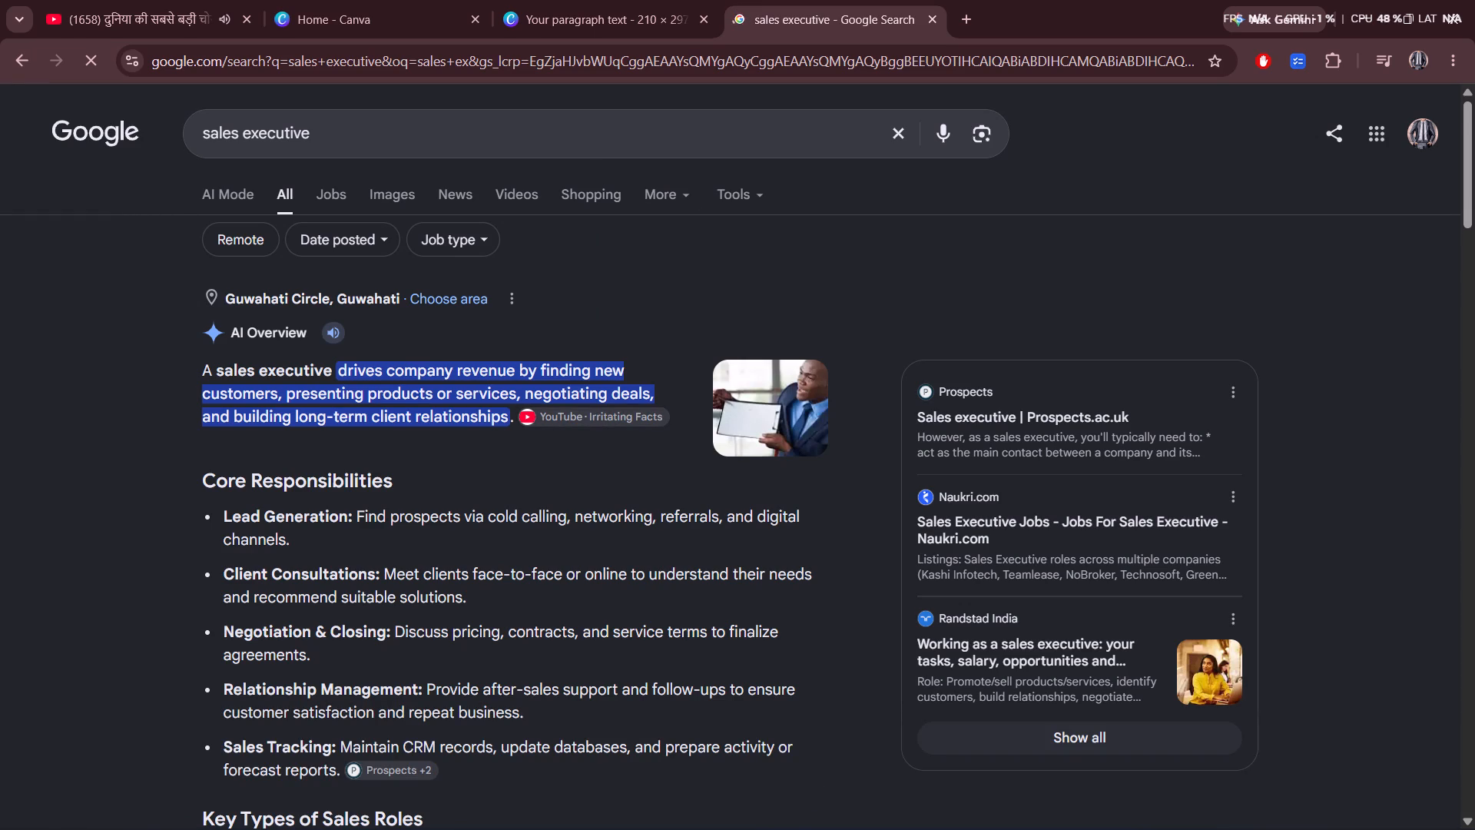
click(595, 0)
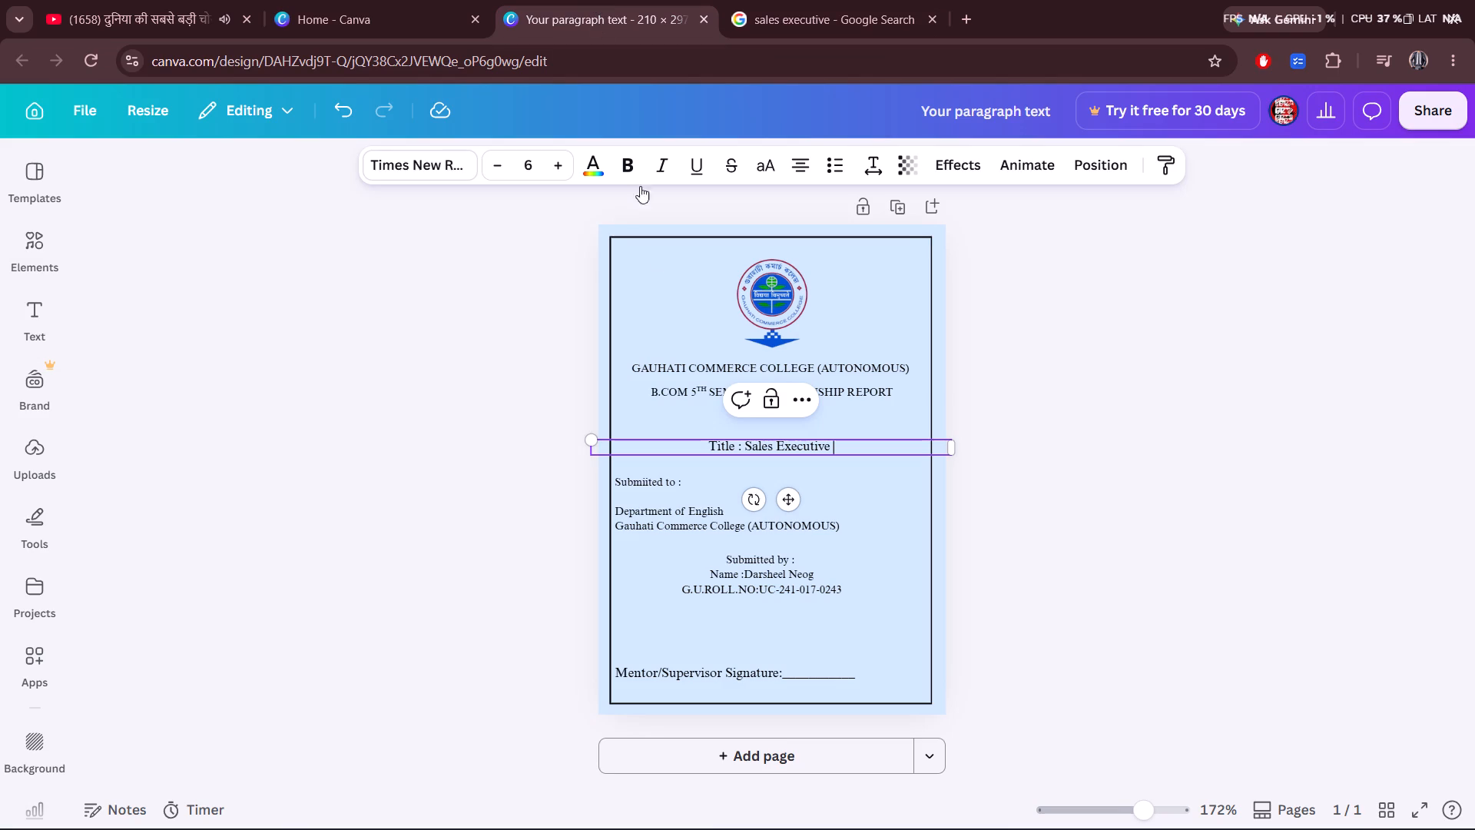
Reduce the Title : Sales Executive line to font size 5 and move it up directly beneath the B.COM 5TH SEMESTER INTERNSHIP REPORT line.
click(601, 485)
click(754, 430)
click(754, 436)
click(748, 447)
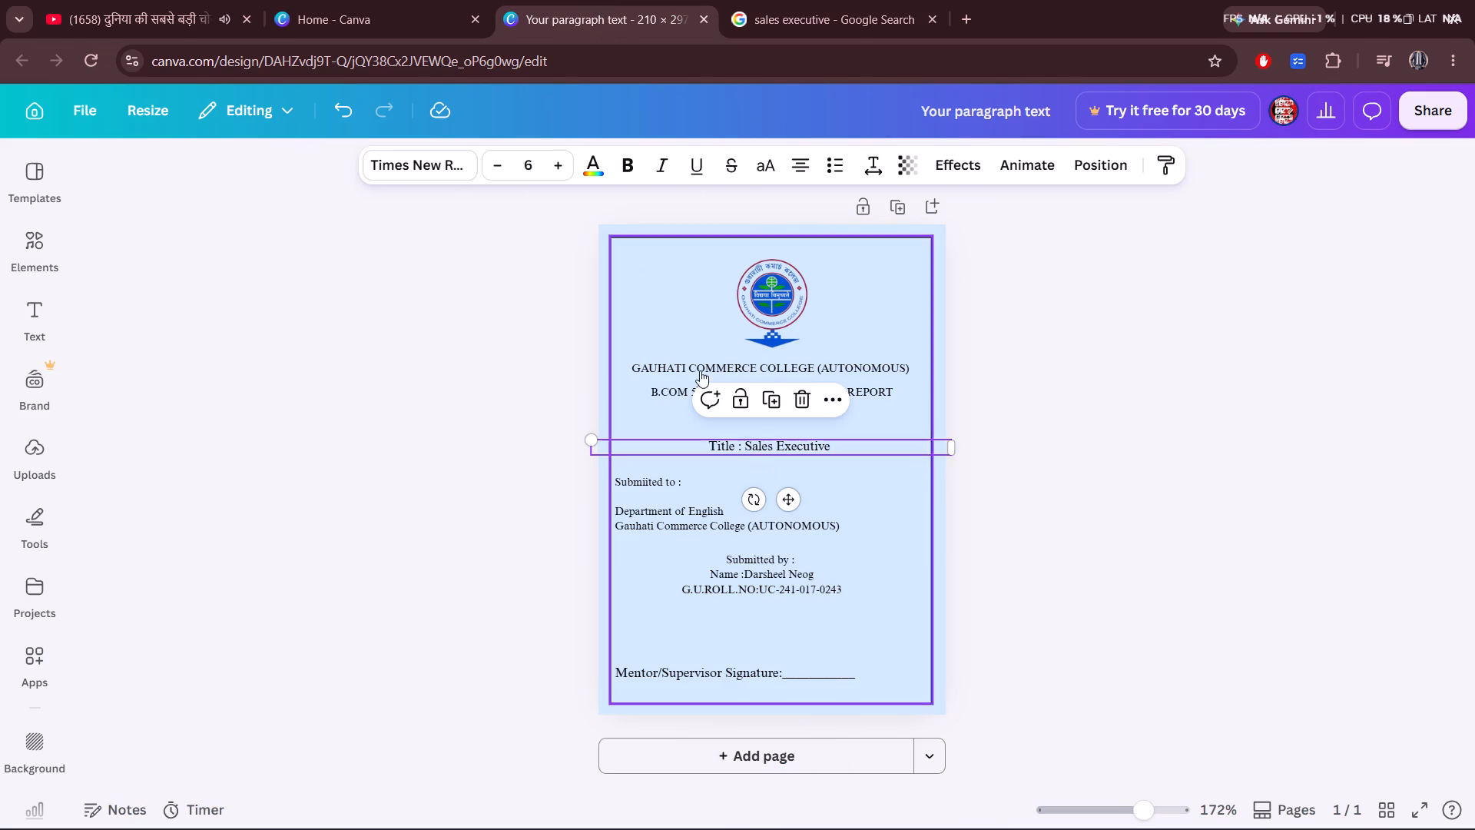
click(510, 171)
drag(701, 450, 701, 407)
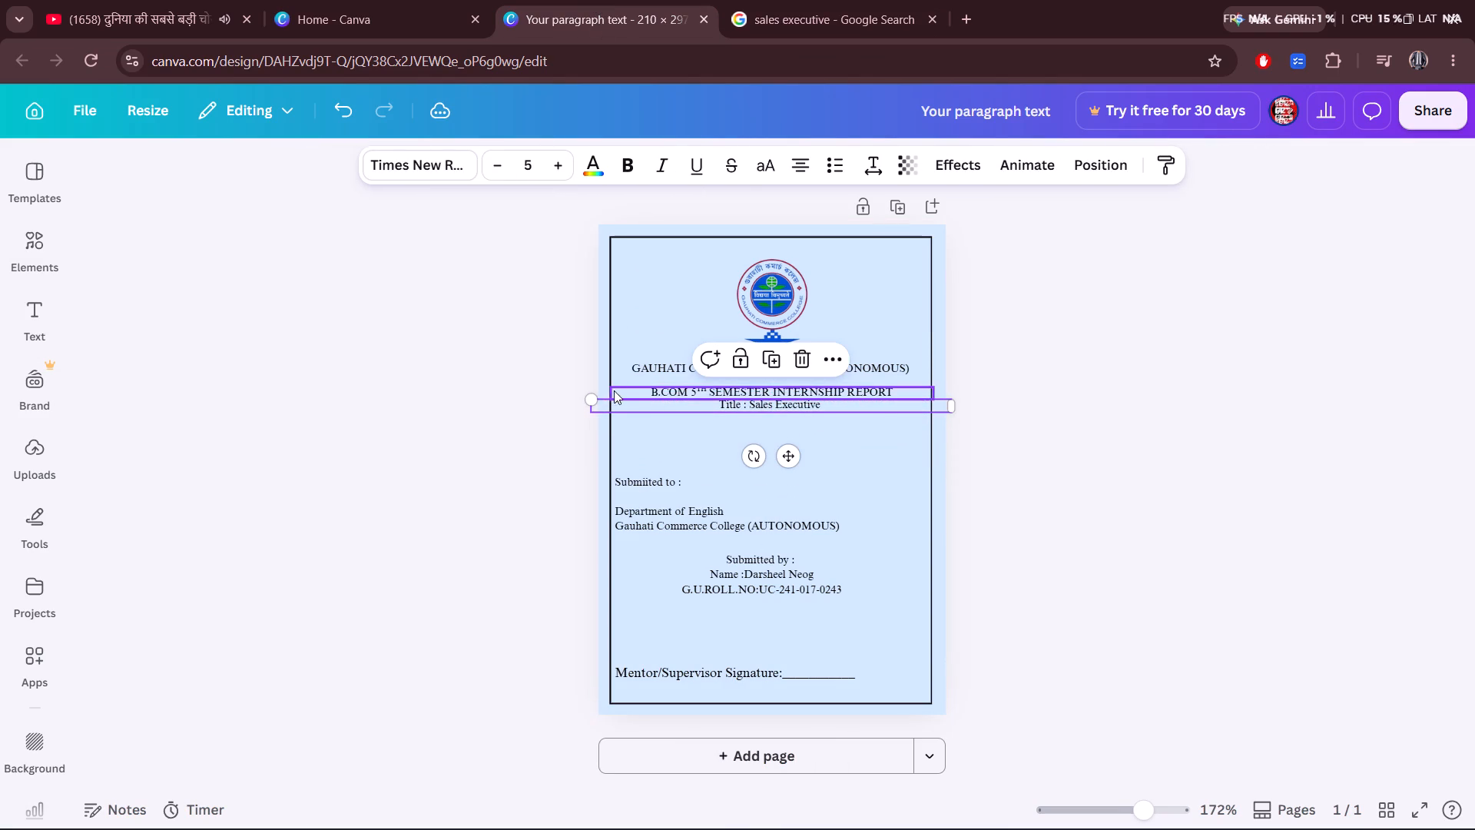
Narrow the title line's text box to fit within the page border, set its font size to 5, and deselect it.
drag(596, 400, 617, 403)
drag(952, 405, 932, 402)
double_click(523, 161)
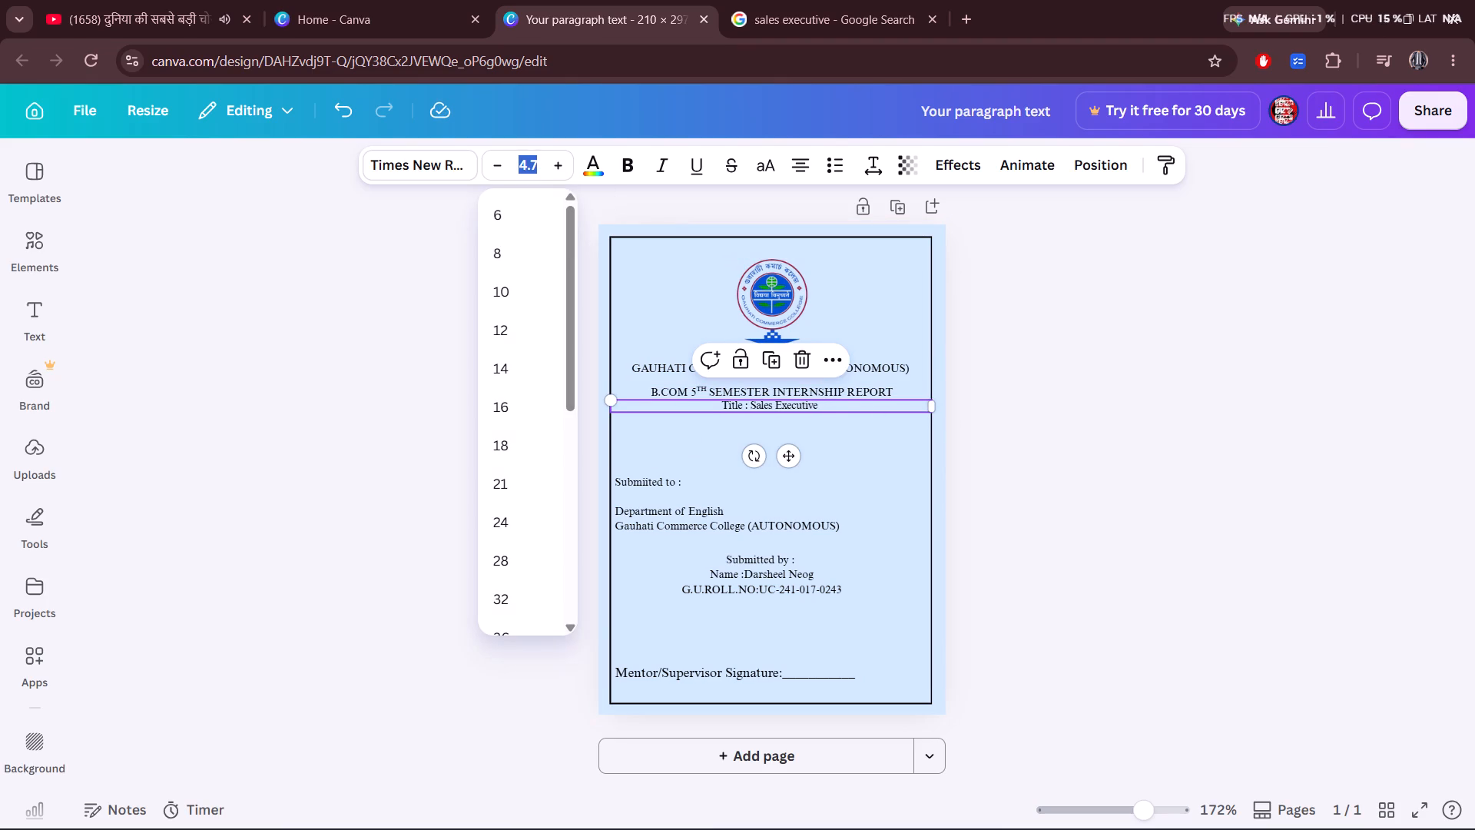
key(5)
key(Return)
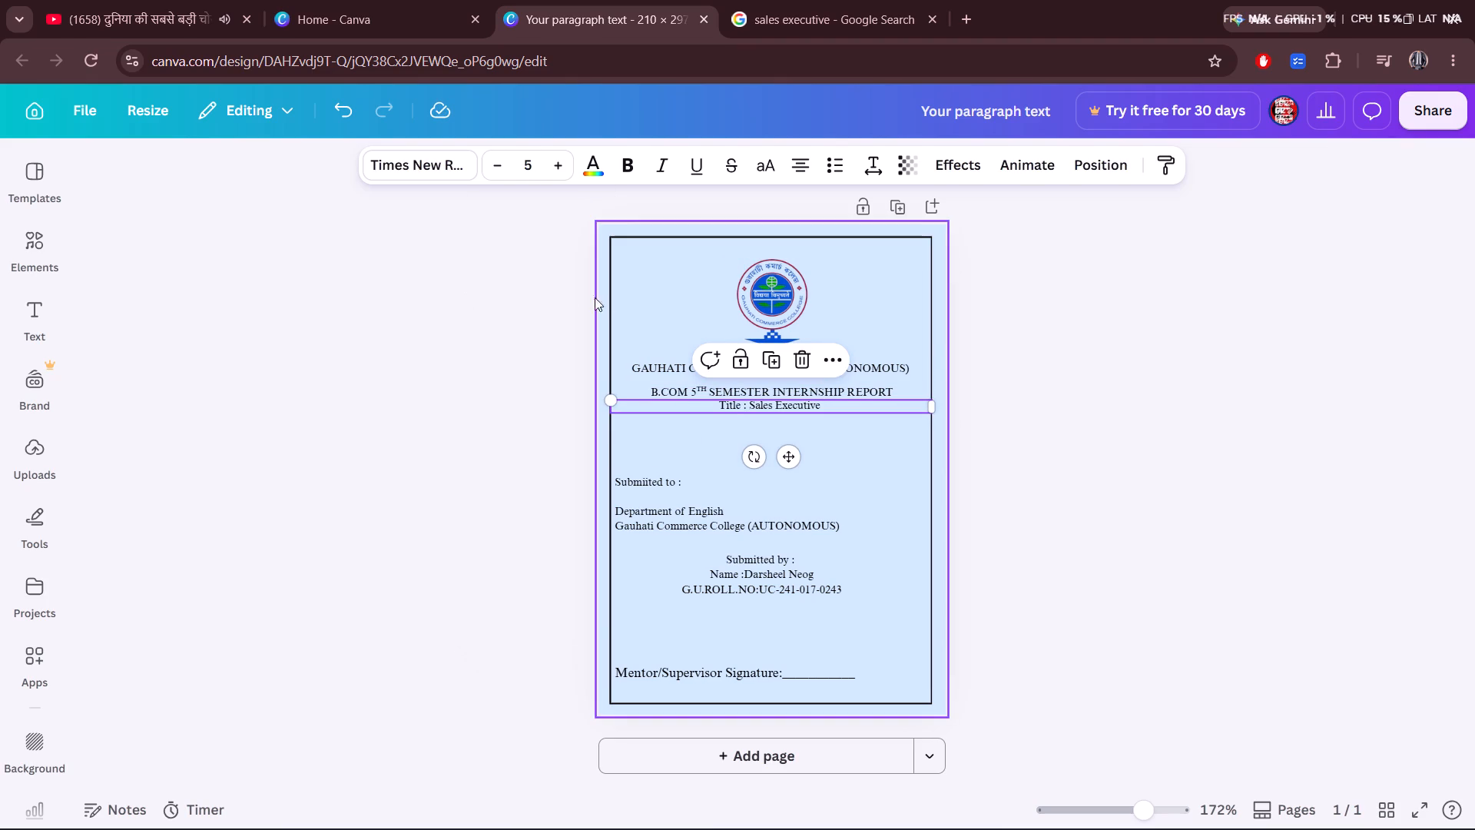
click(567, 307)
Move the Title : Sales Executive line slightly down to leave a small gap below the internship report line.
click(752, 391)
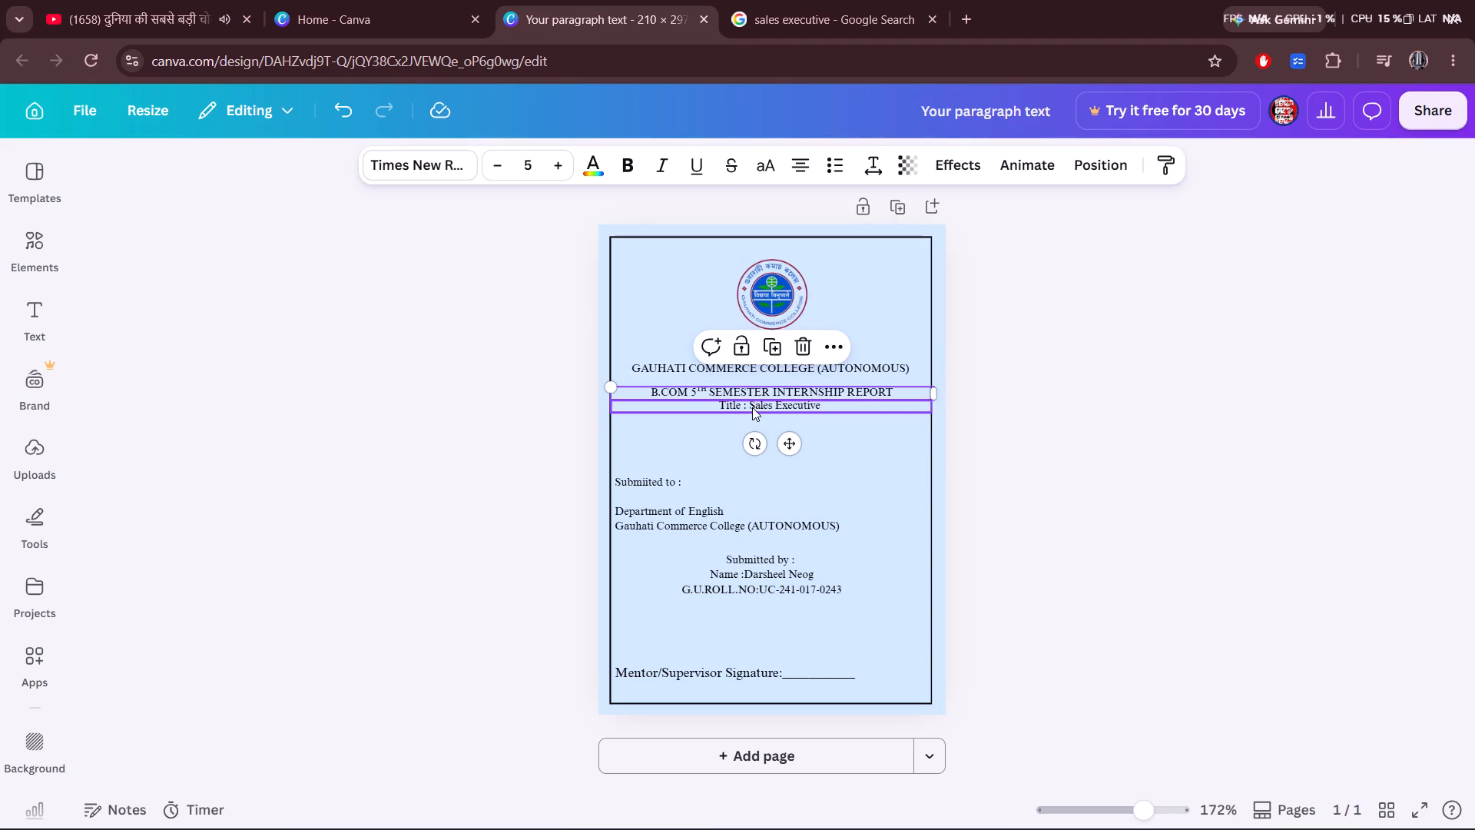
click(752, 407)
drag(752, 407, 755, 416)
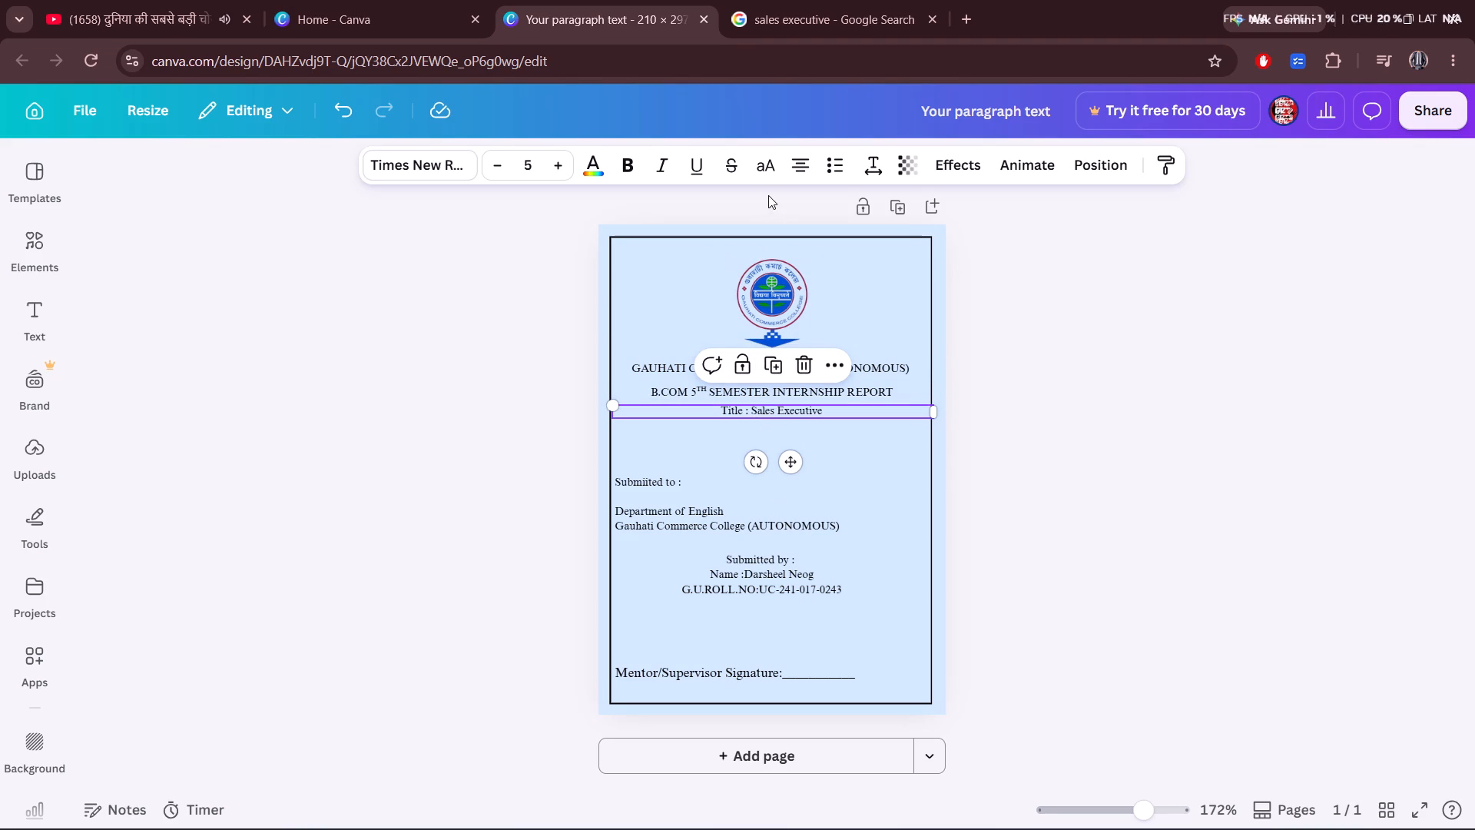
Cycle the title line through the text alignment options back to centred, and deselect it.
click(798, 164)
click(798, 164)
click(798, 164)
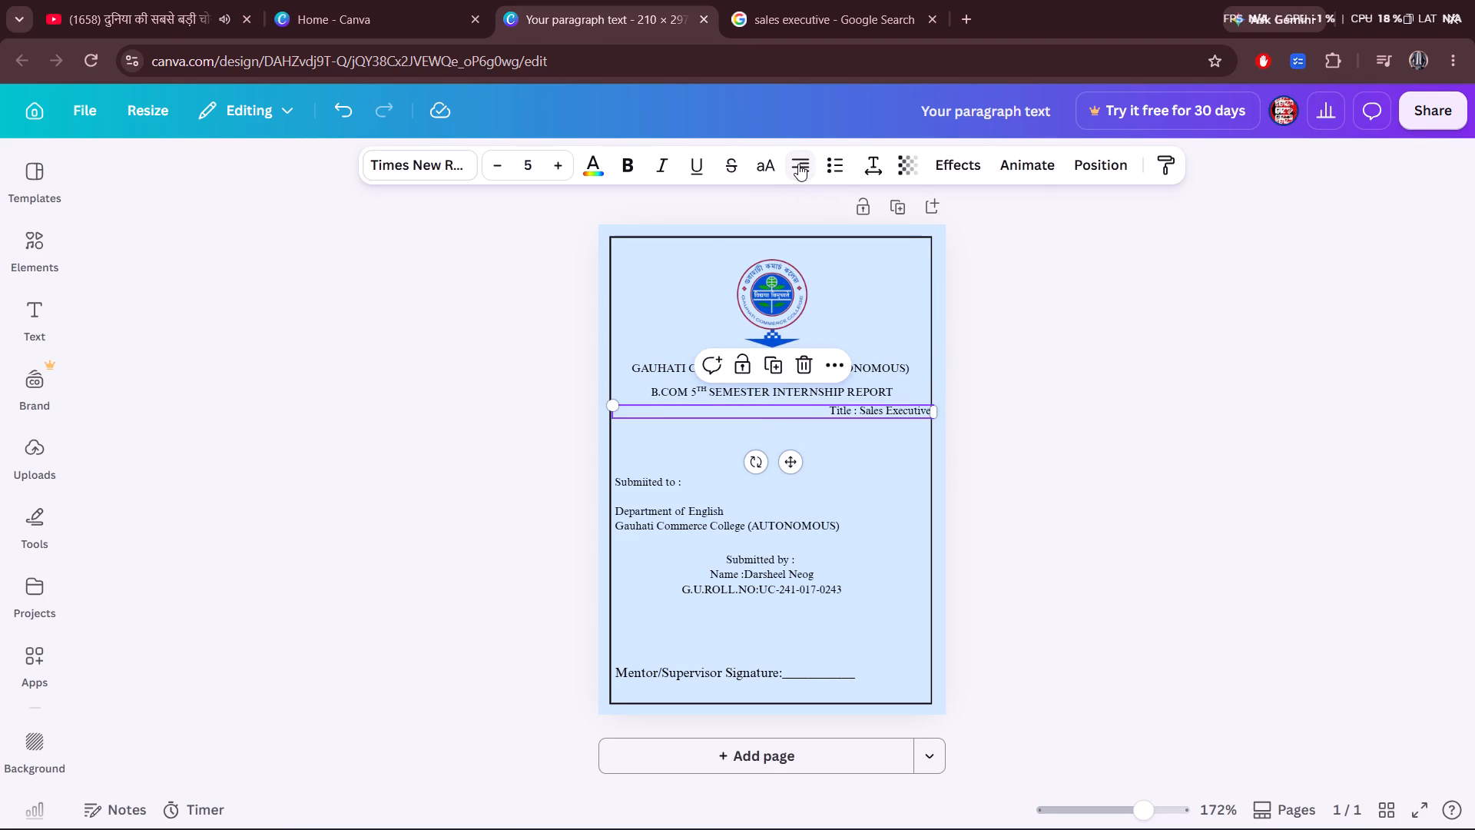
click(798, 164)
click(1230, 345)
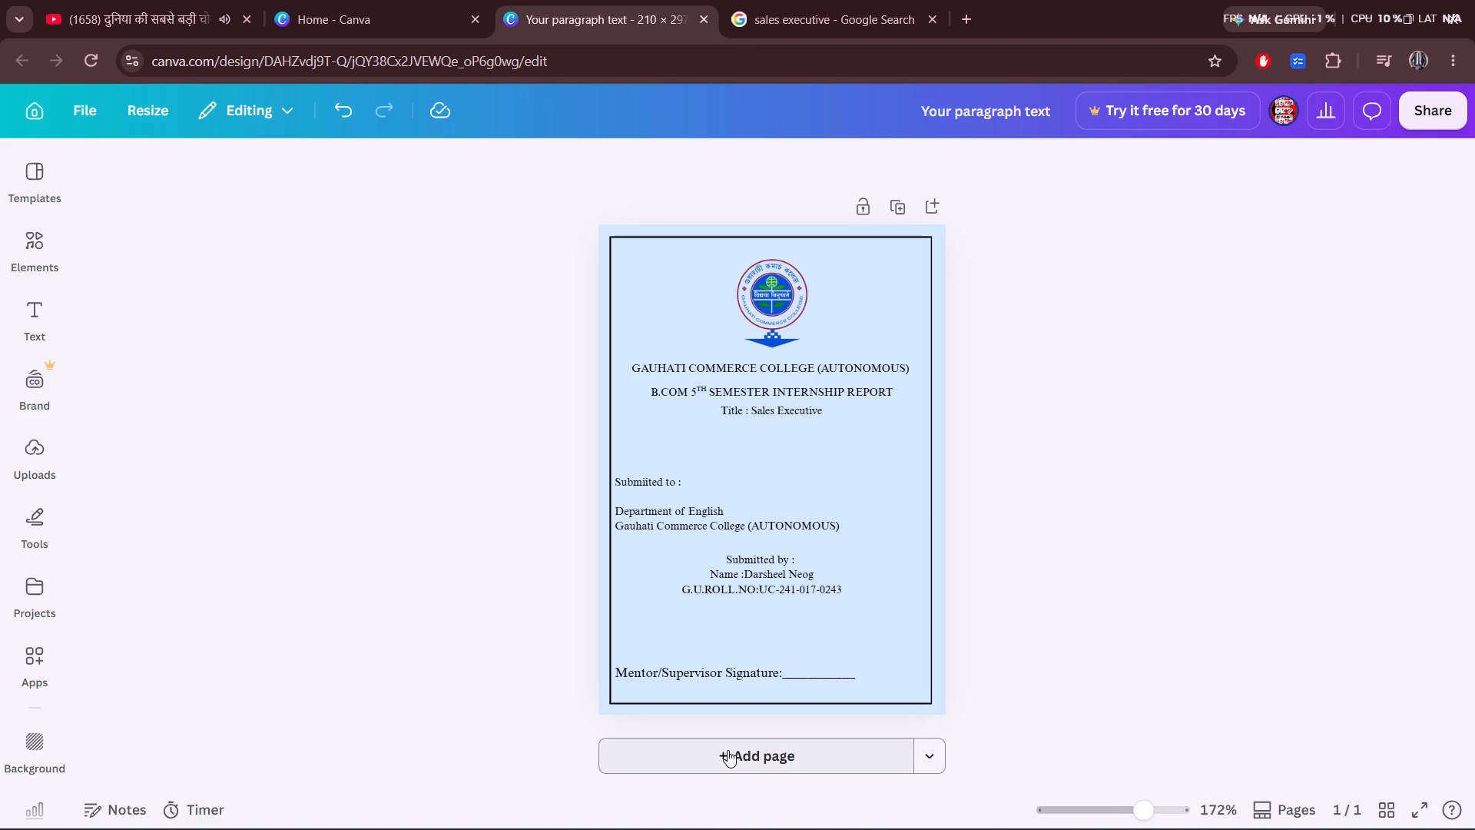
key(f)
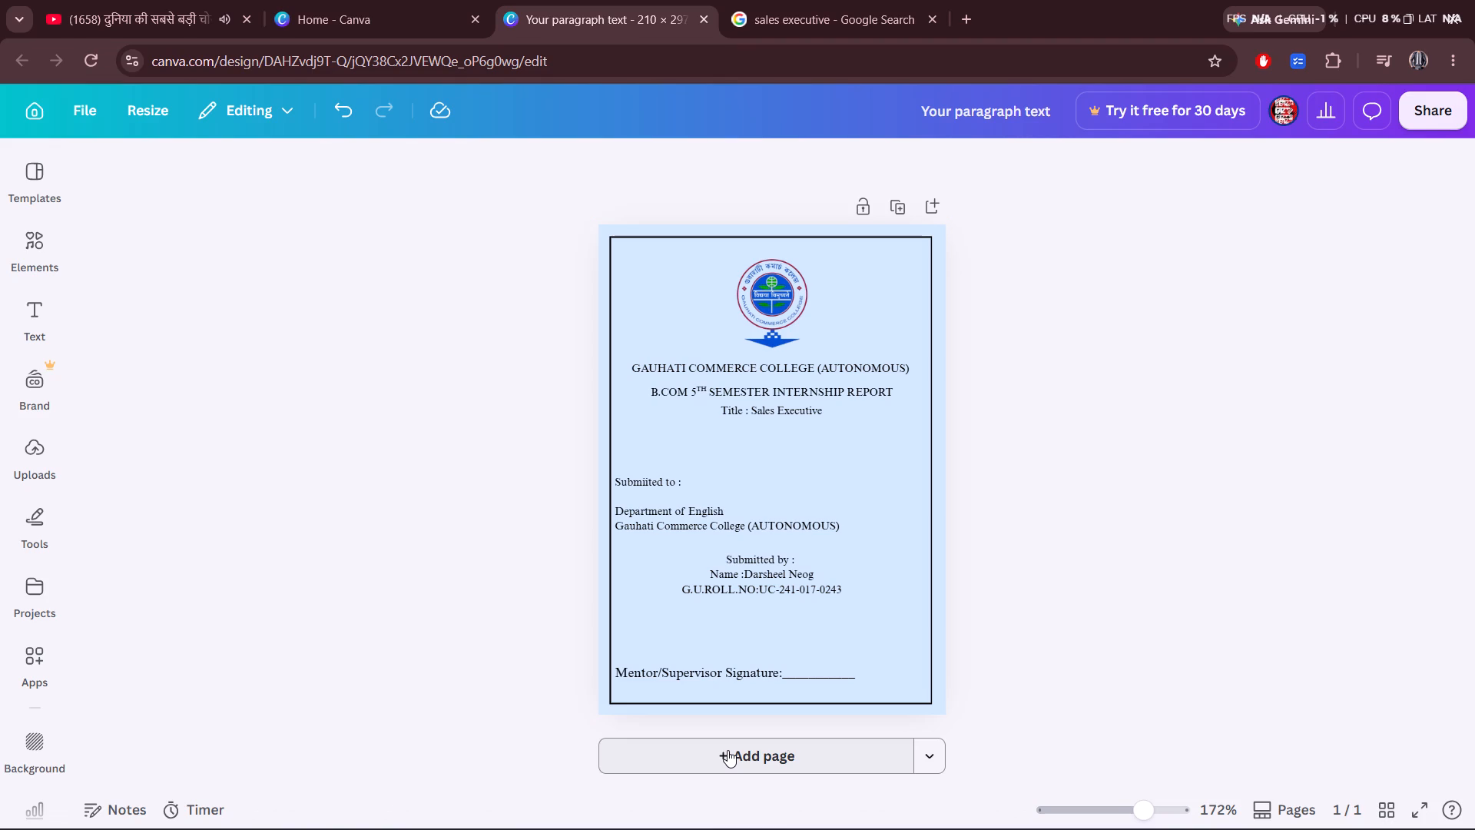
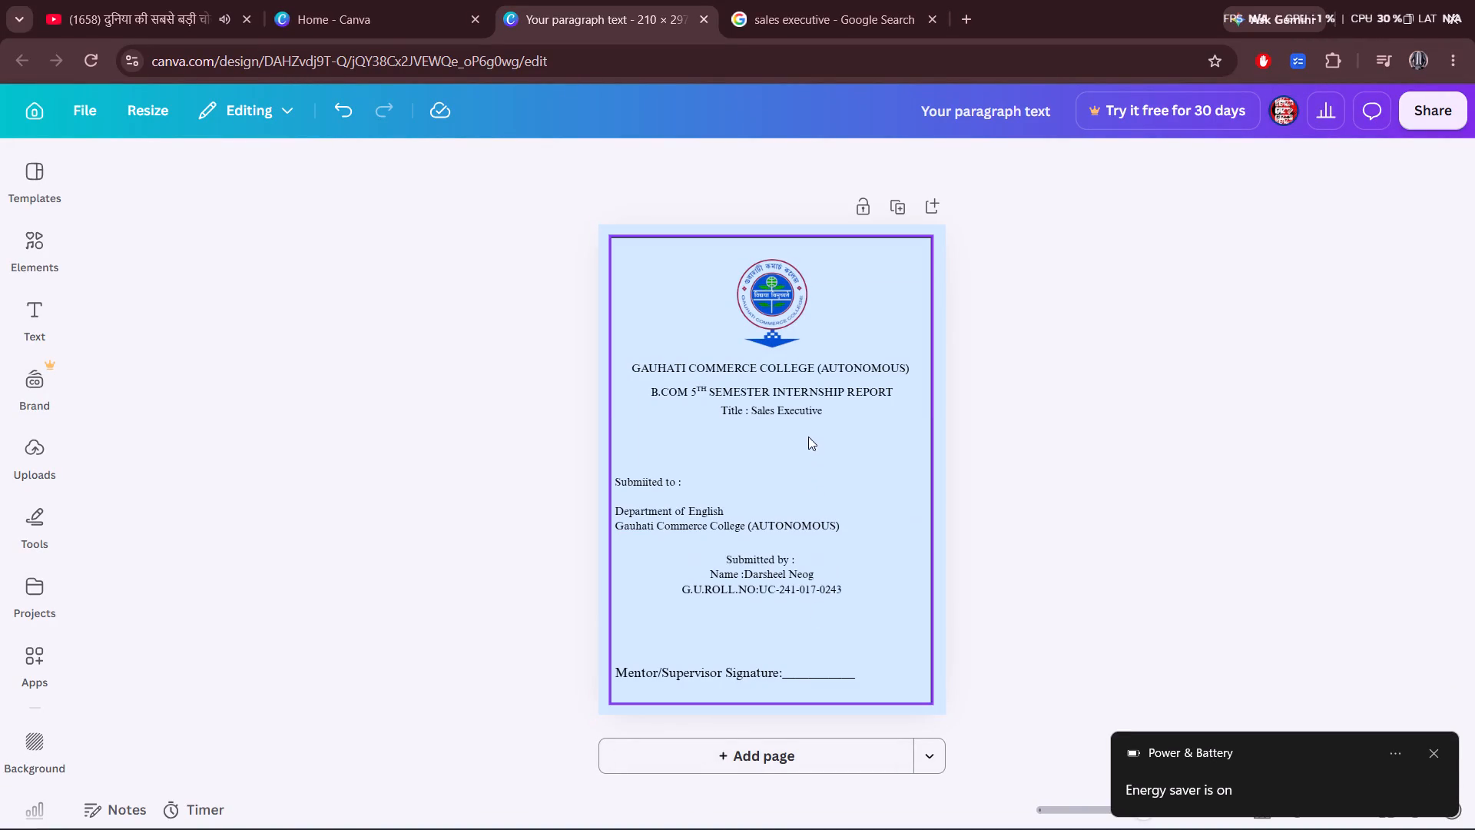
Replace the word Executive with Intern in the title line so it reads Title : Sales Intern.
double_click(809, 417)
click(820, 411)
click(820, 411)
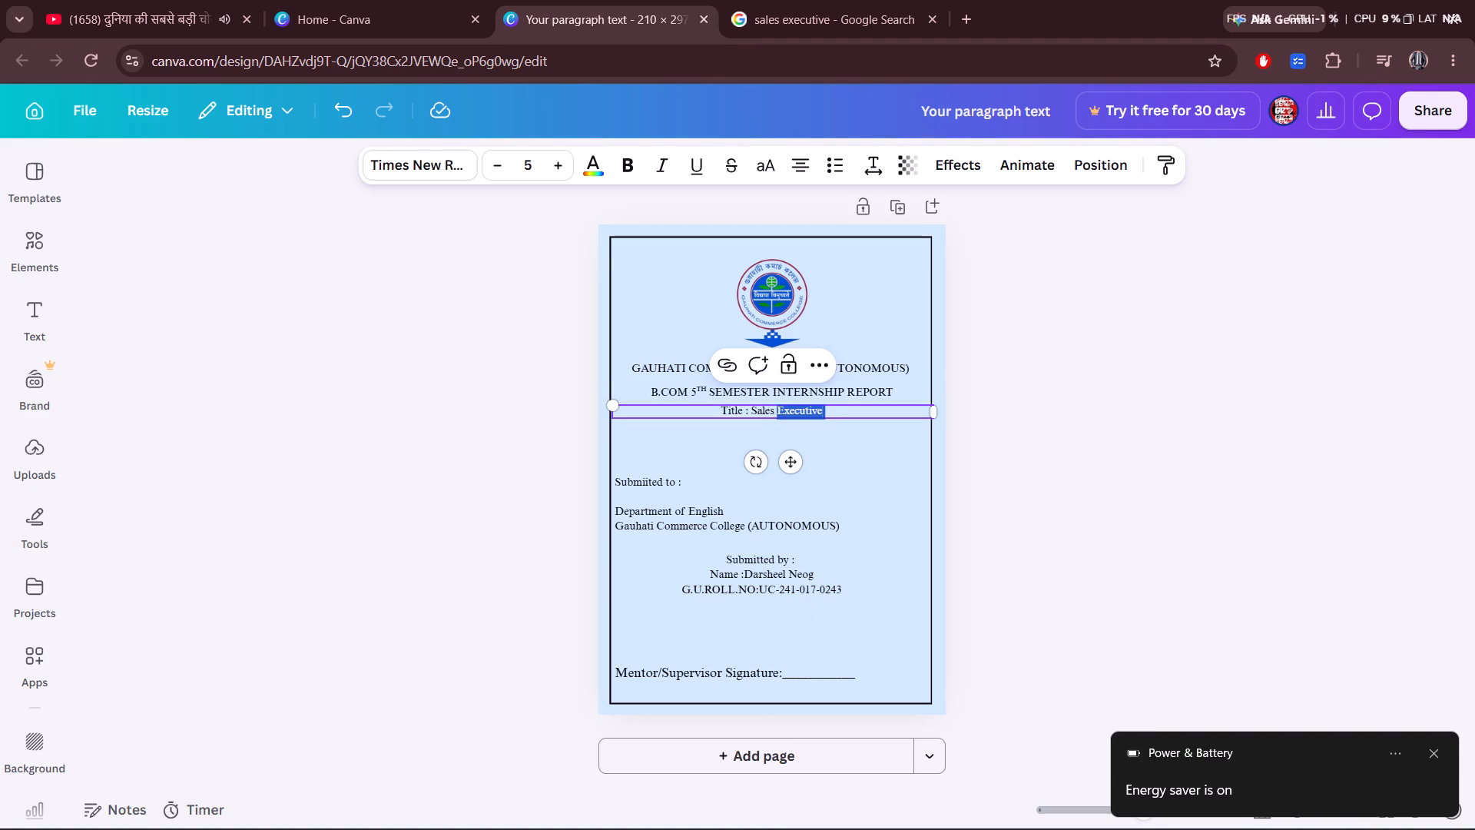
scroll(822, 410, up, 1)
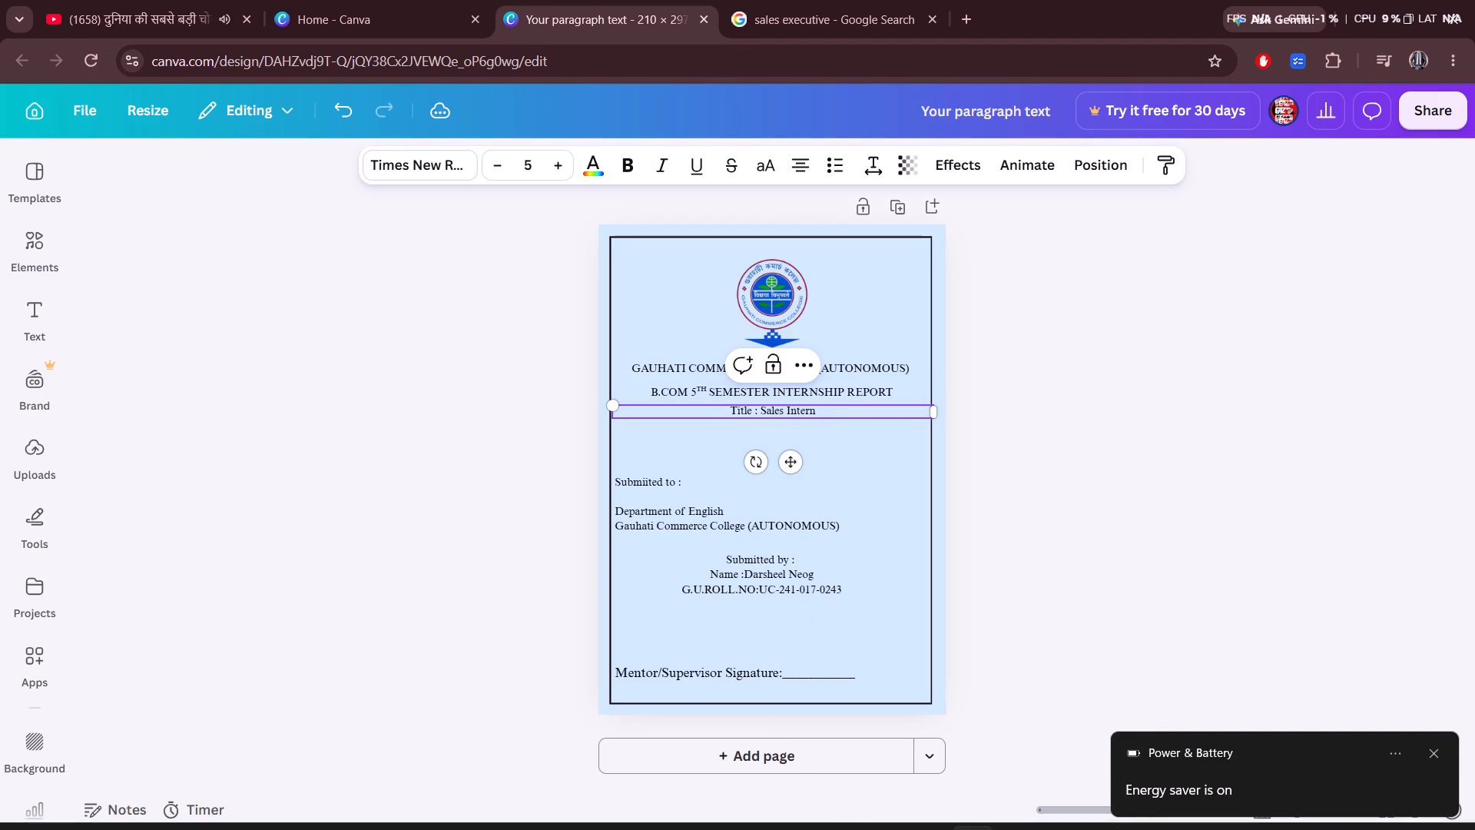
Raise the computer's screen brightness and sound volume in the system quick settings.
click(1370, 815)
drag(1289, 689, 1371, 657)
drag(1375, 654, 1405, 656)
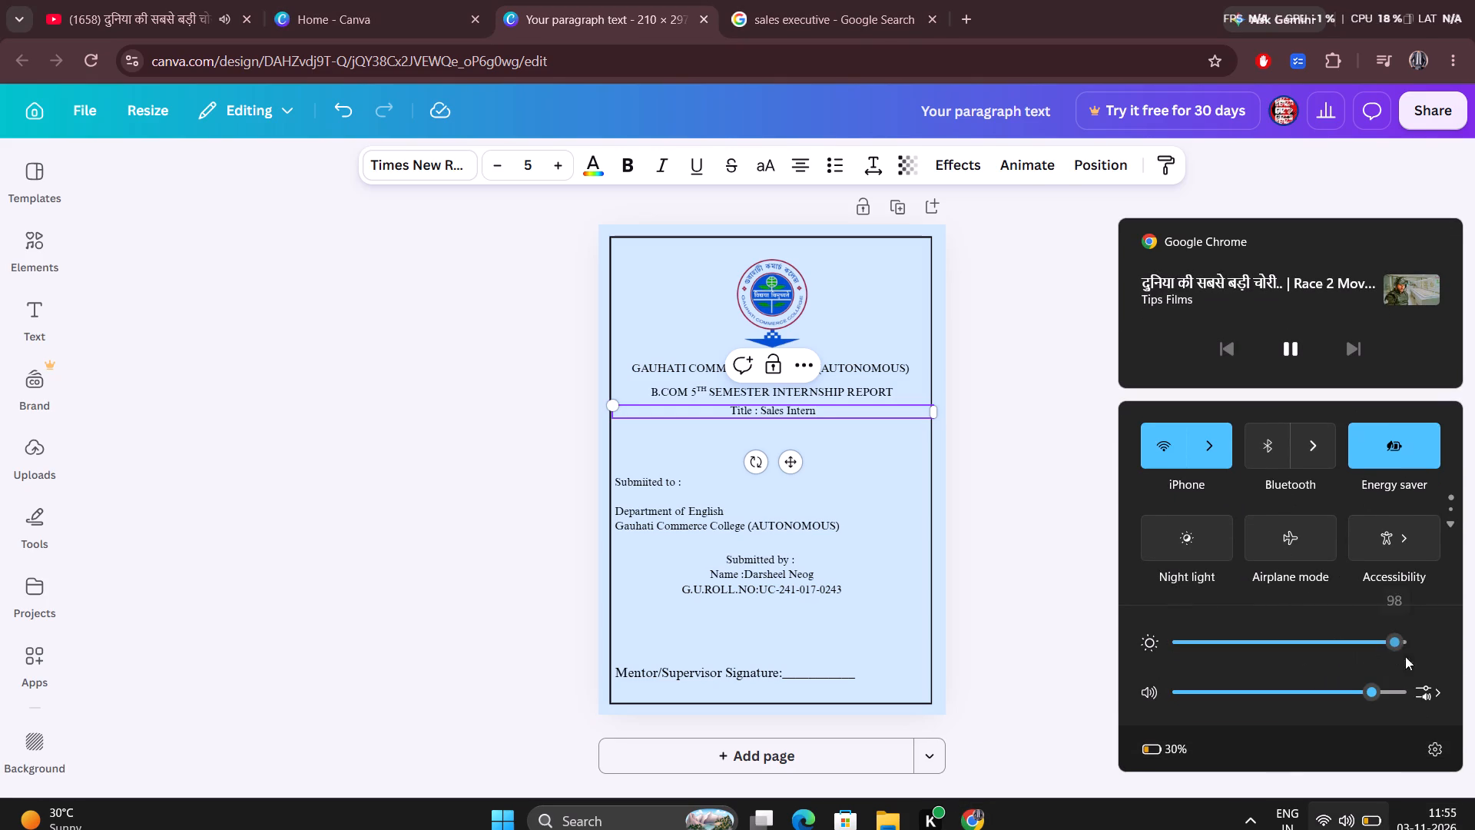
drag(1405, 656, 1474, 653)
drag(1378, 686, 1412, 686)
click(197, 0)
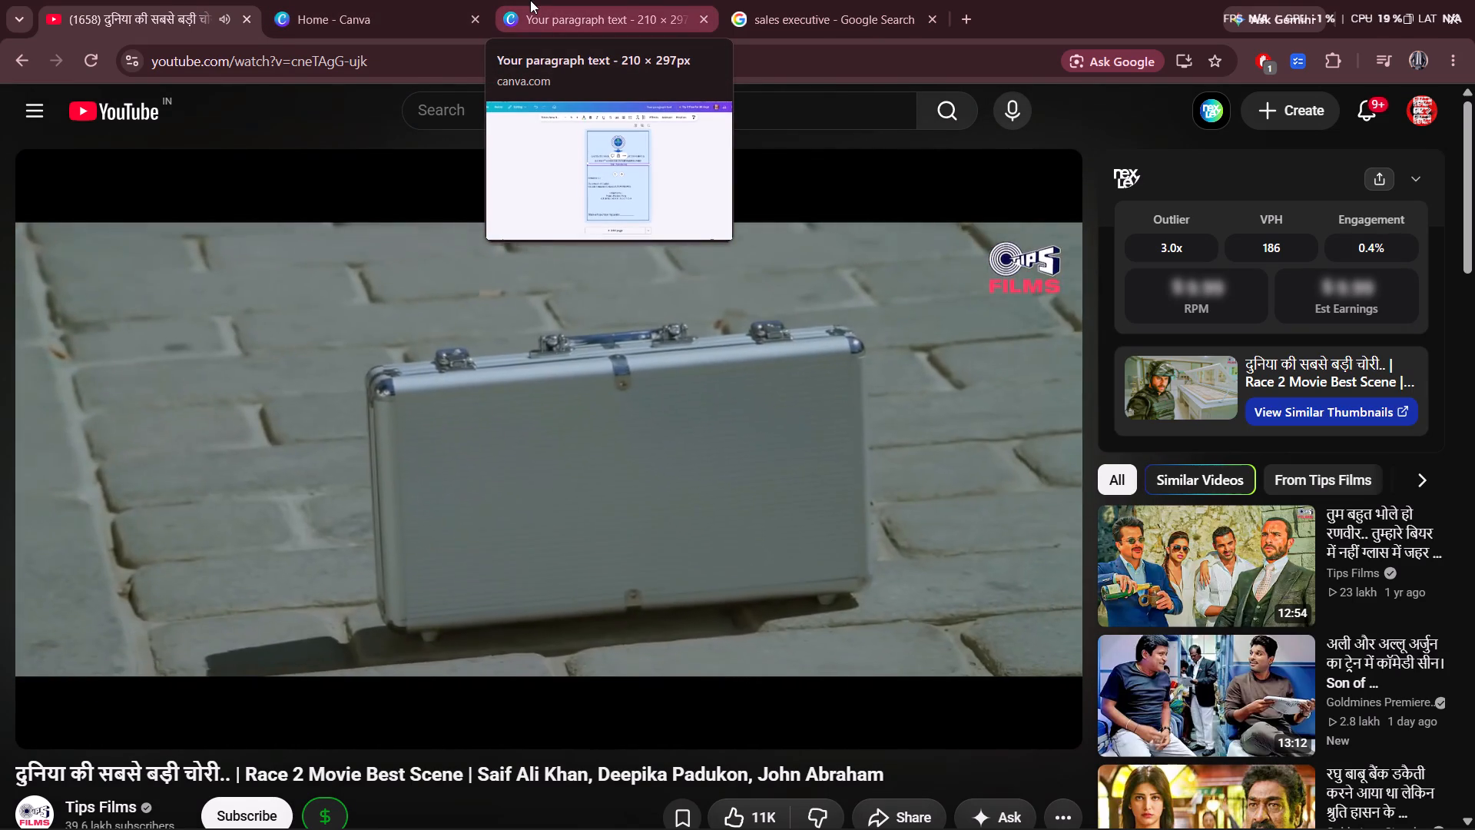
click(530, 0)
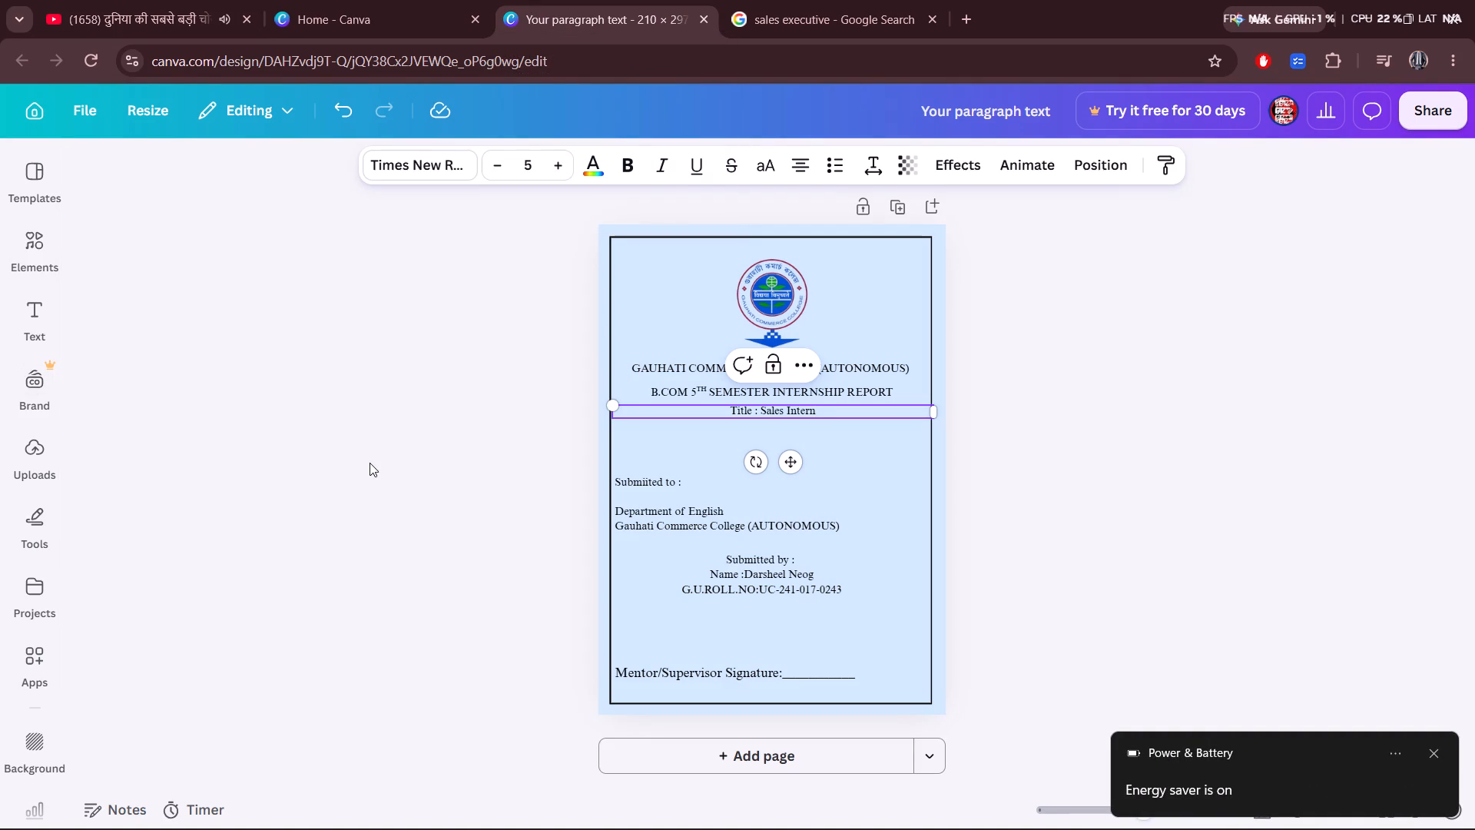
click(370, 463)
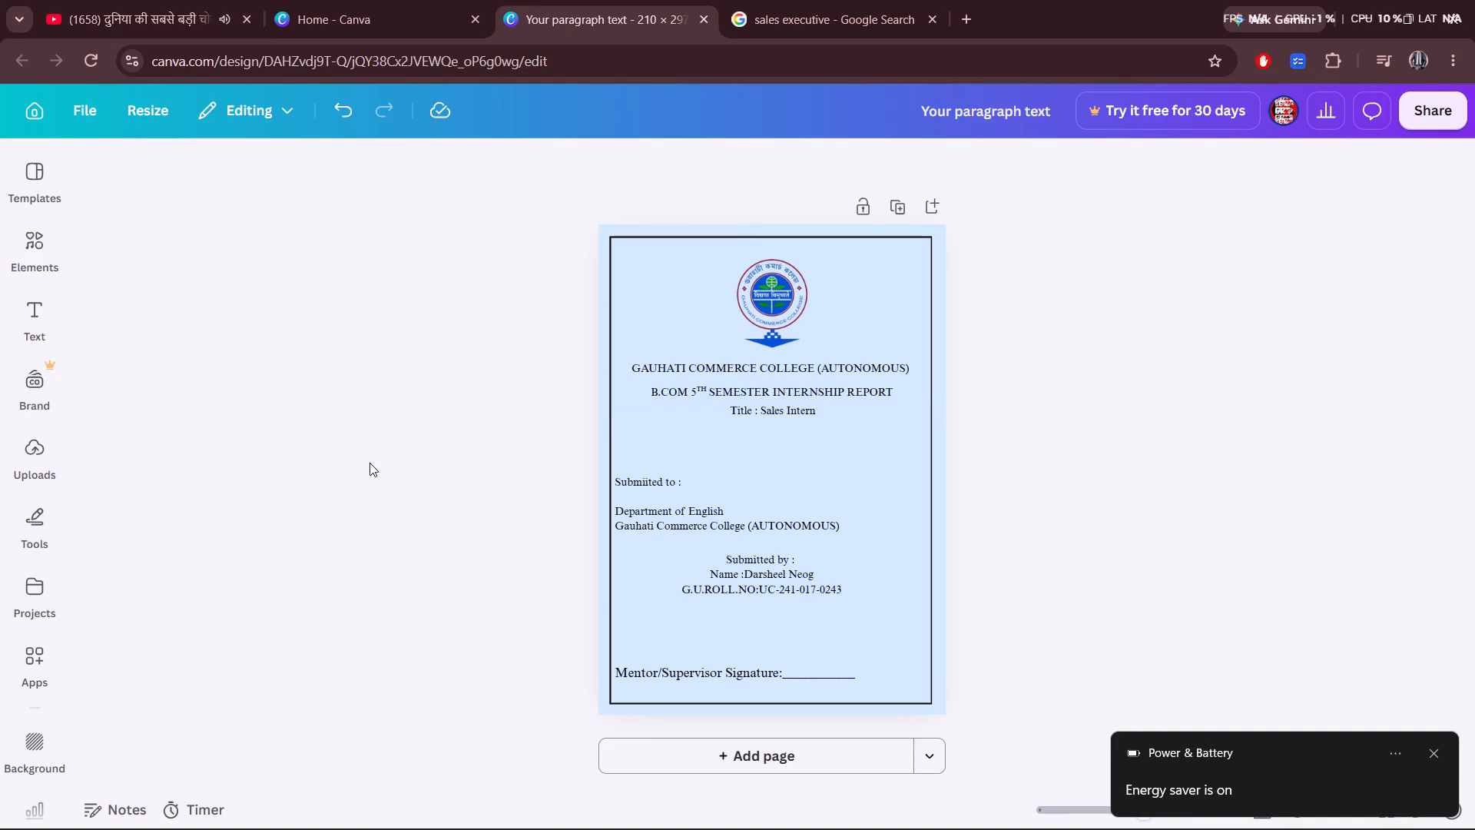
Duplicate the Title : Sales Intern line and replace the copy's text with (Tinsukia Automobiles.
click(770, 410)
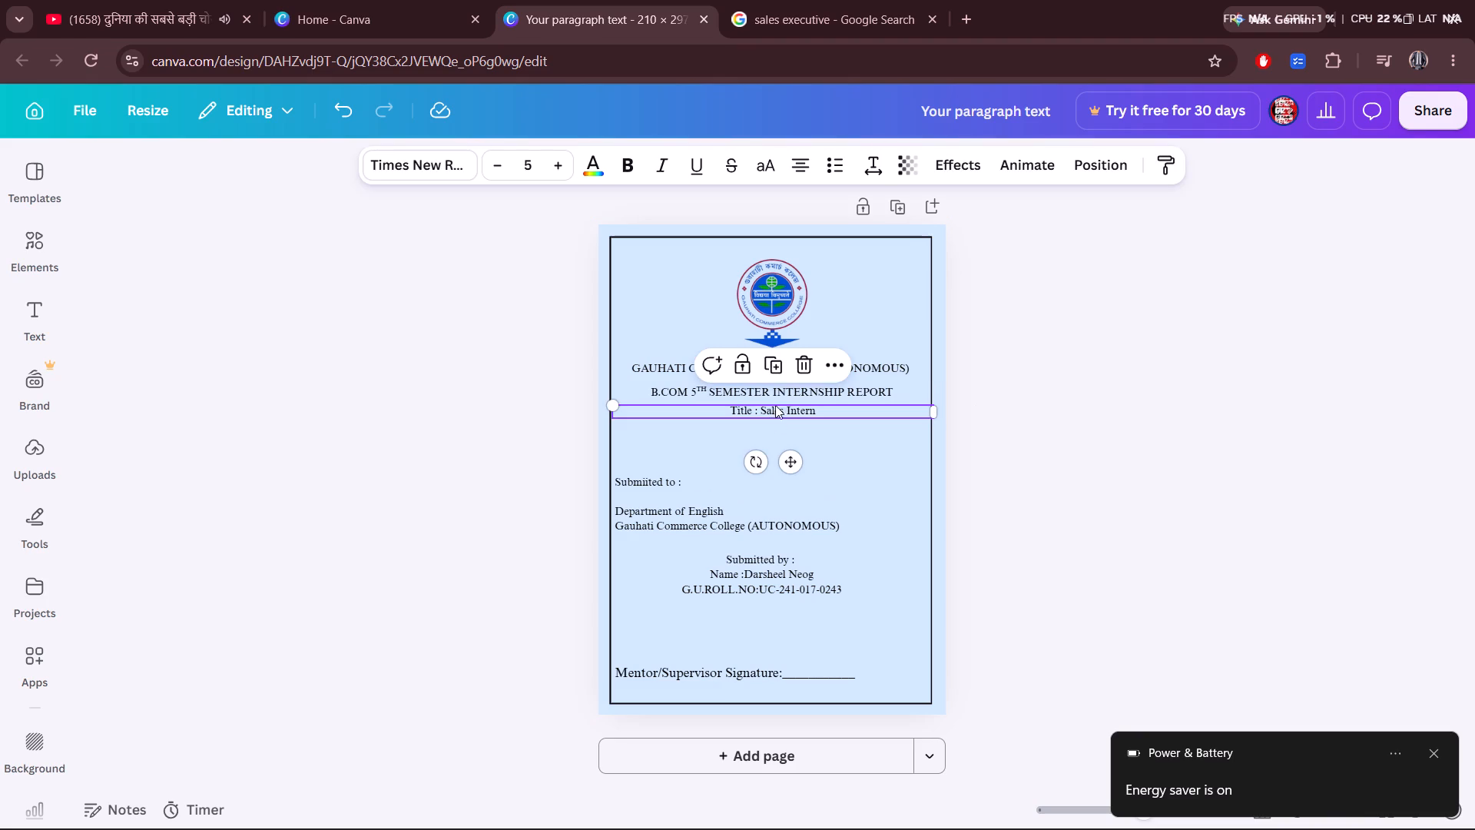
click(778, 366)
triple_click(797, 434)
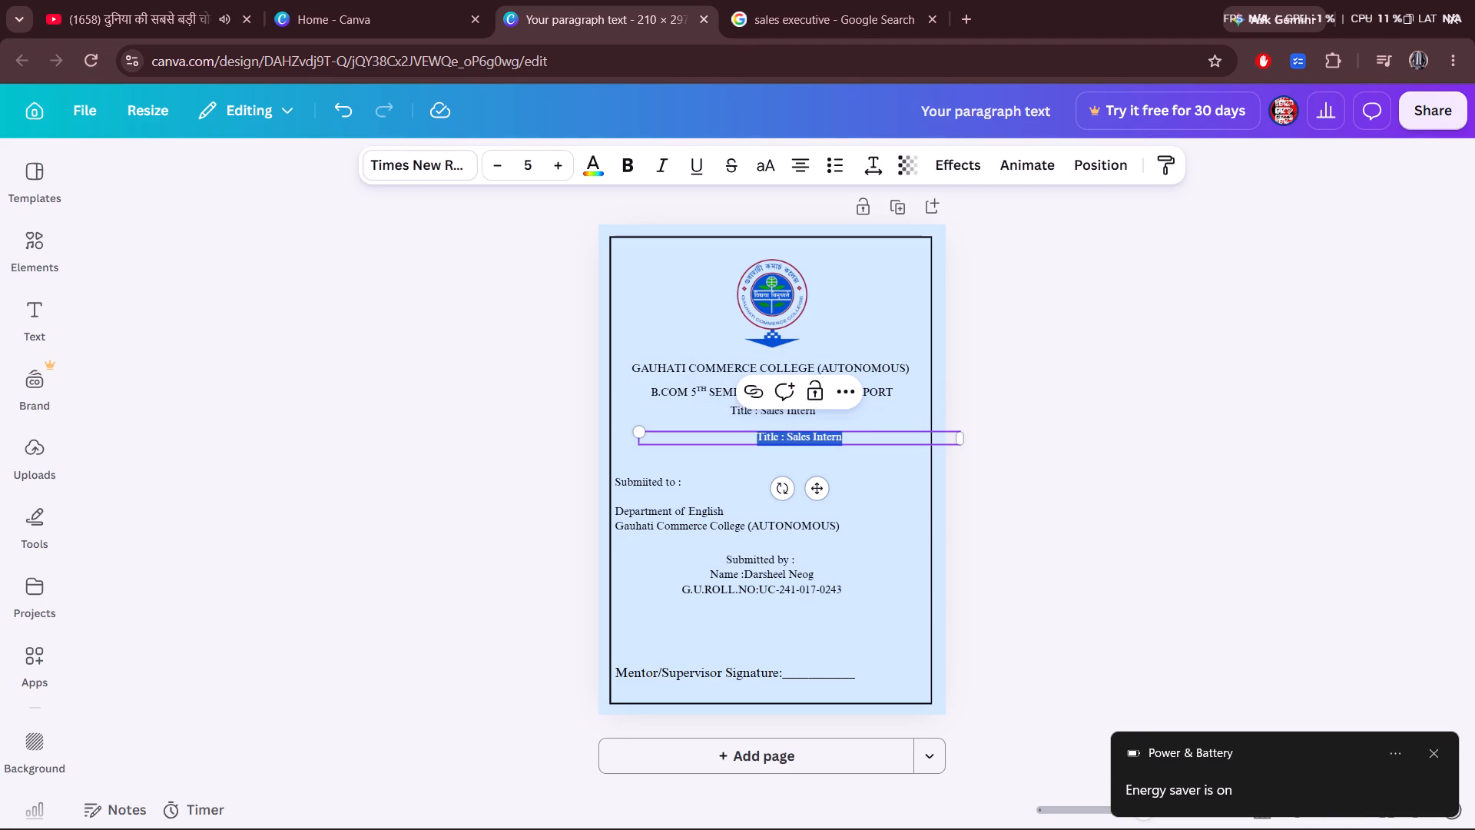
key(shift+parenleft)
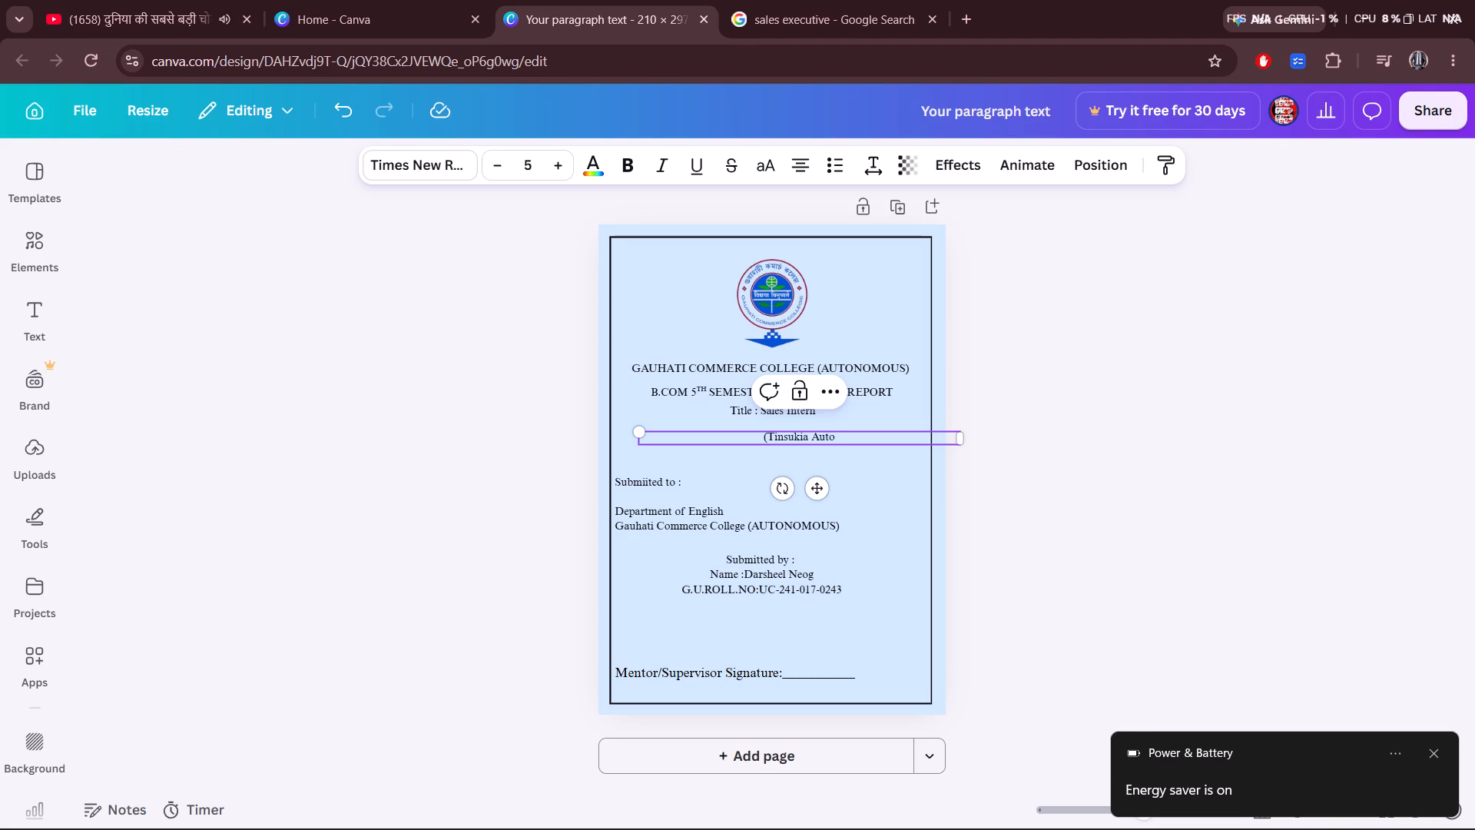
key(m)
text(ovi=b)
key(BackSpace)
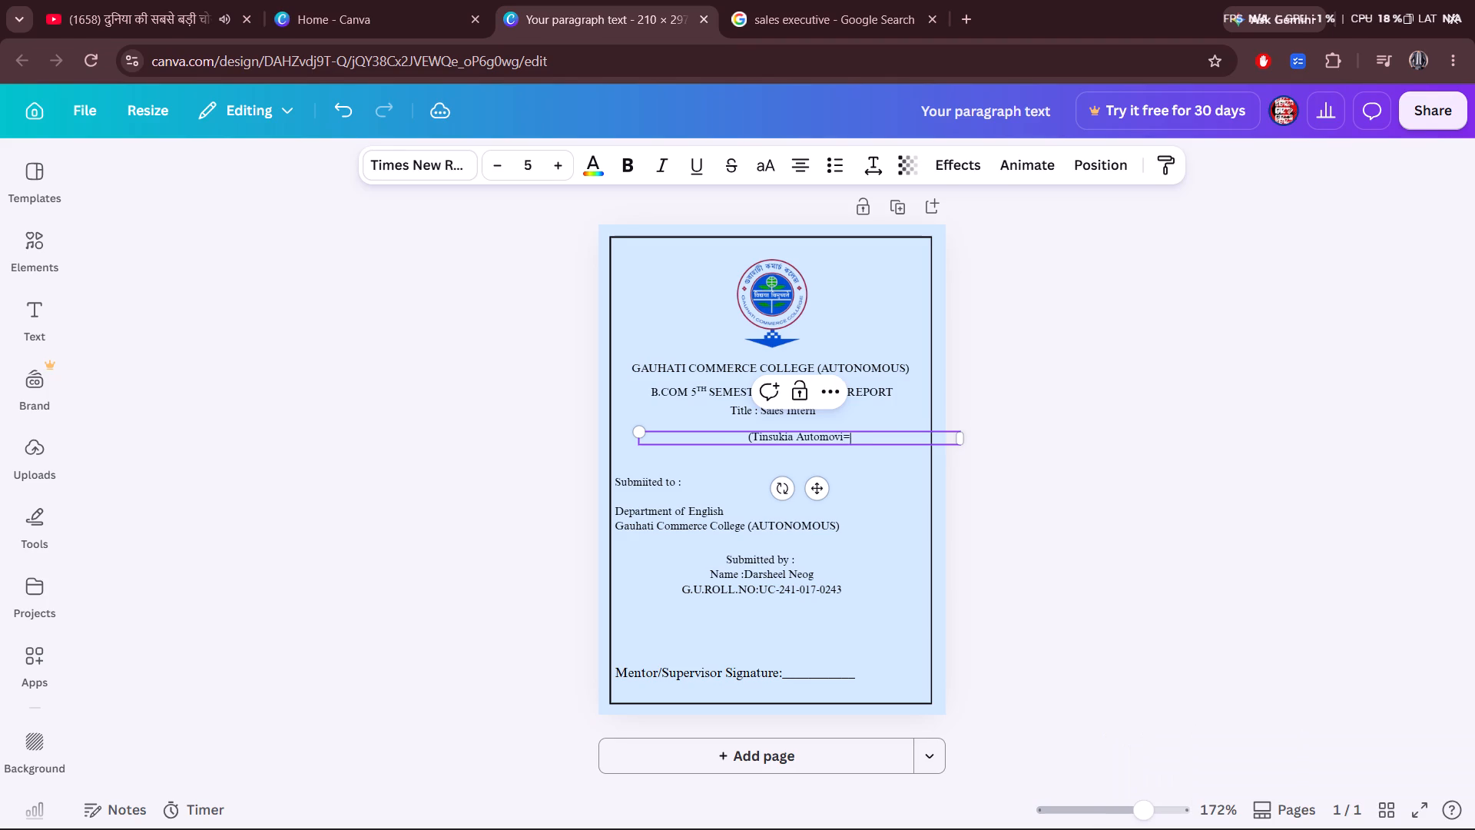
key(BackSpace)
key(BackSpace)
key(BackSpace)
key(b)
key(semicolon)
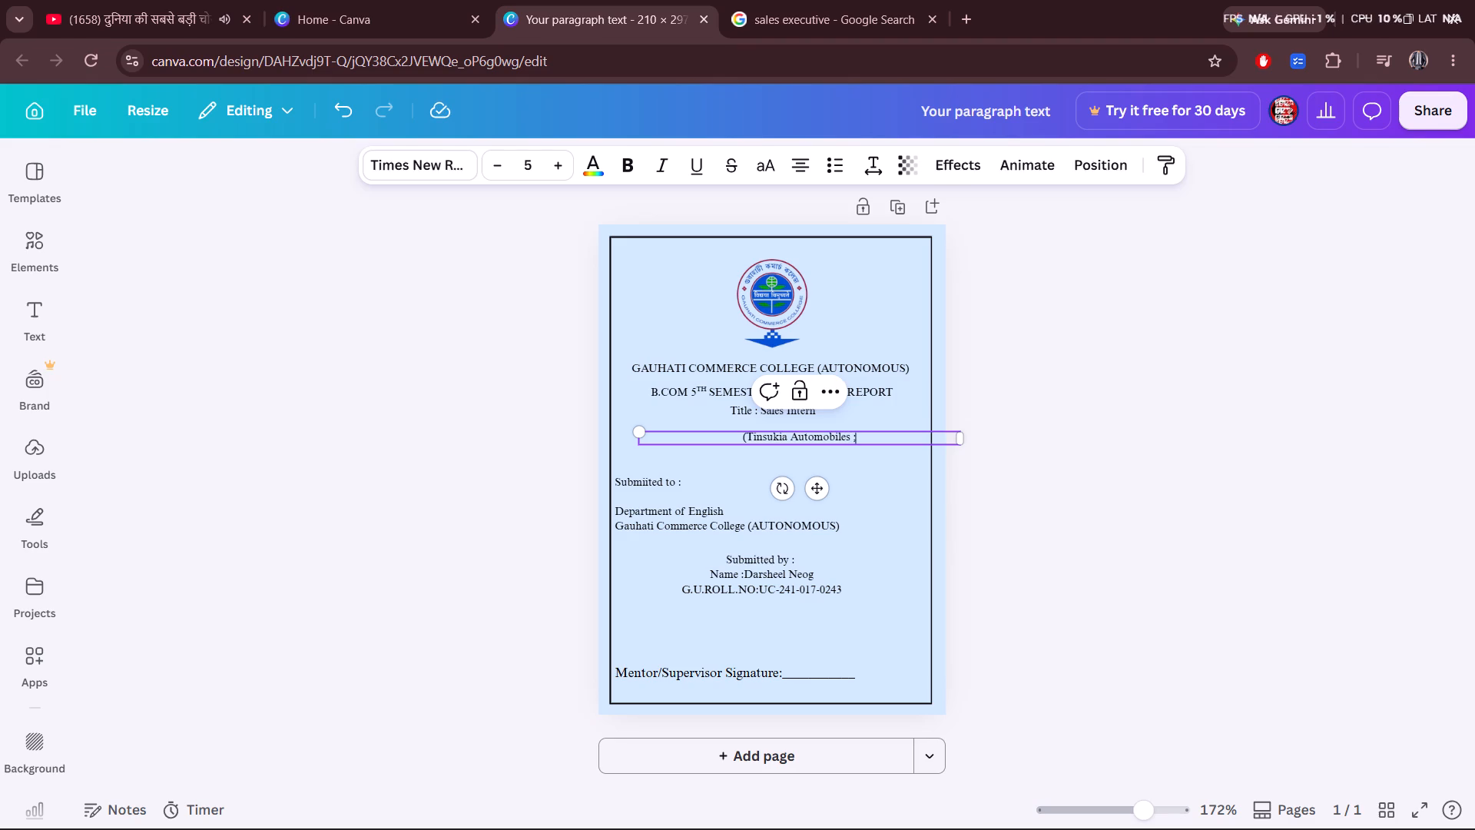
text(.;.)
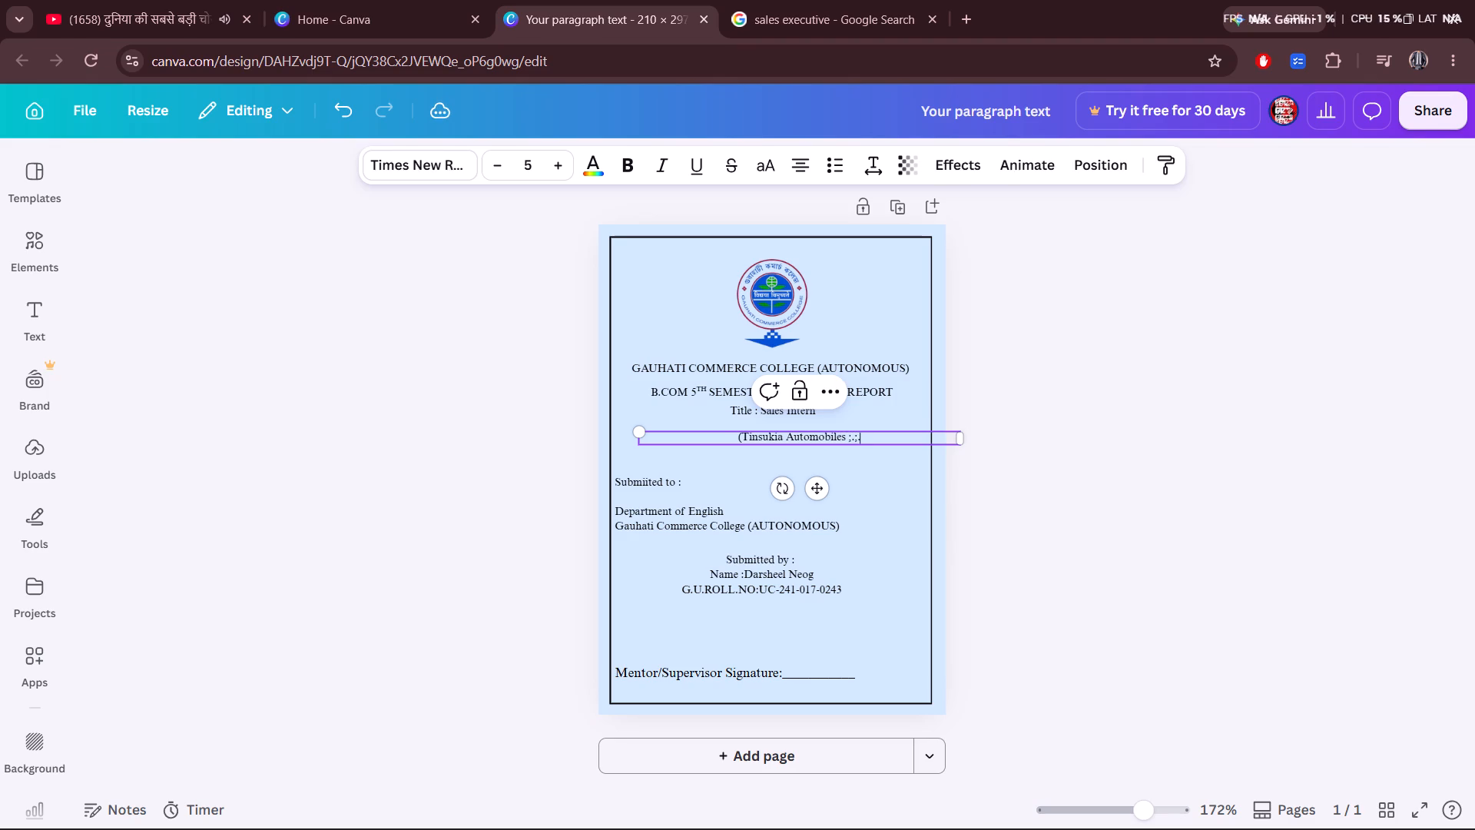
key(BackSpace)
key(BackSpace)
key(BackSpace)
key(BackSpace)
key(BackSpace)
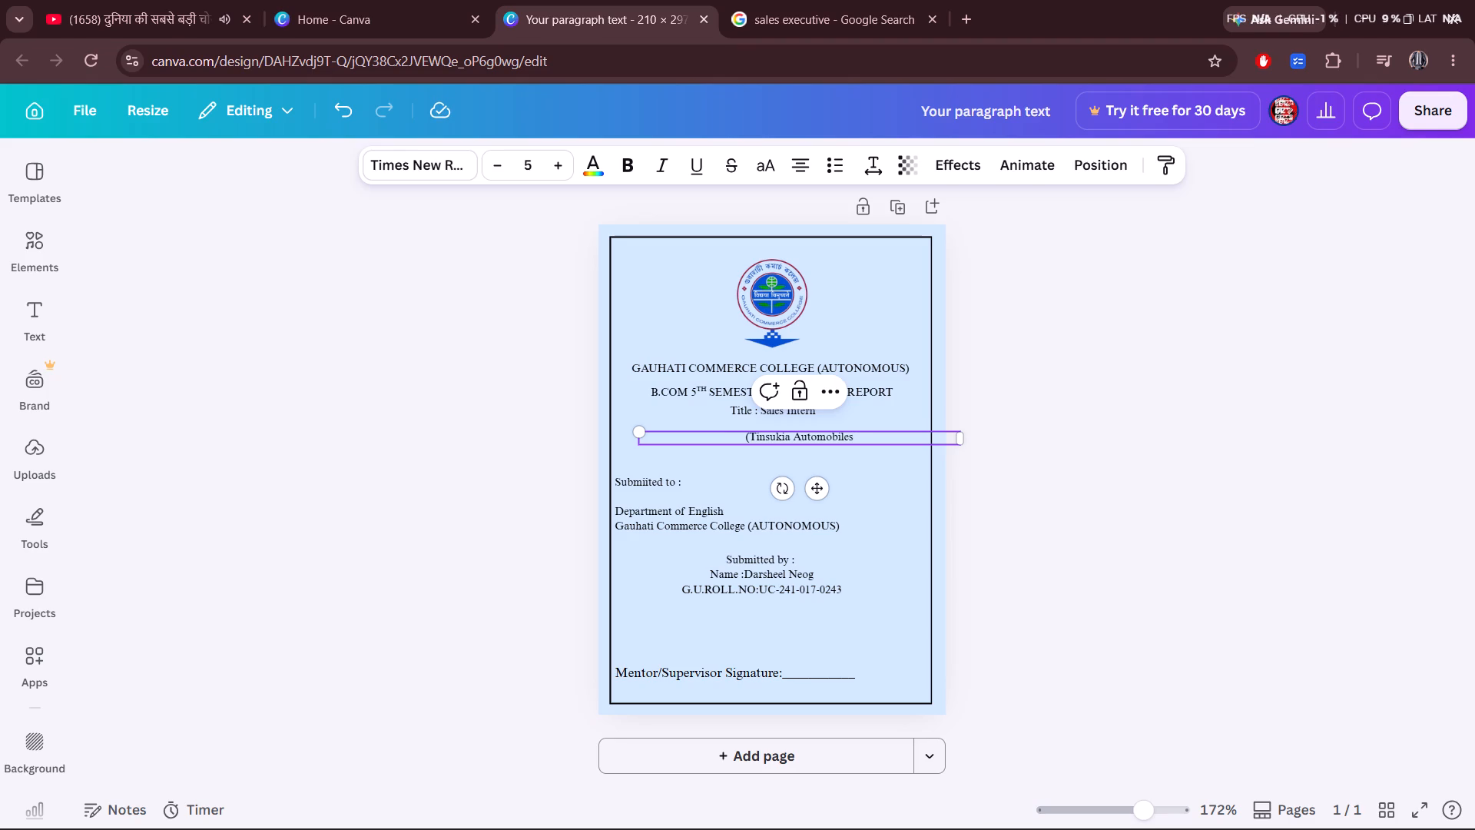
Complete the company line by adding LLP and a closing bracket so it reads (Tinsukia Automobiles LLP).
middle_click(797, 434)
scroll(797, 435, up, 1)
text(LL)
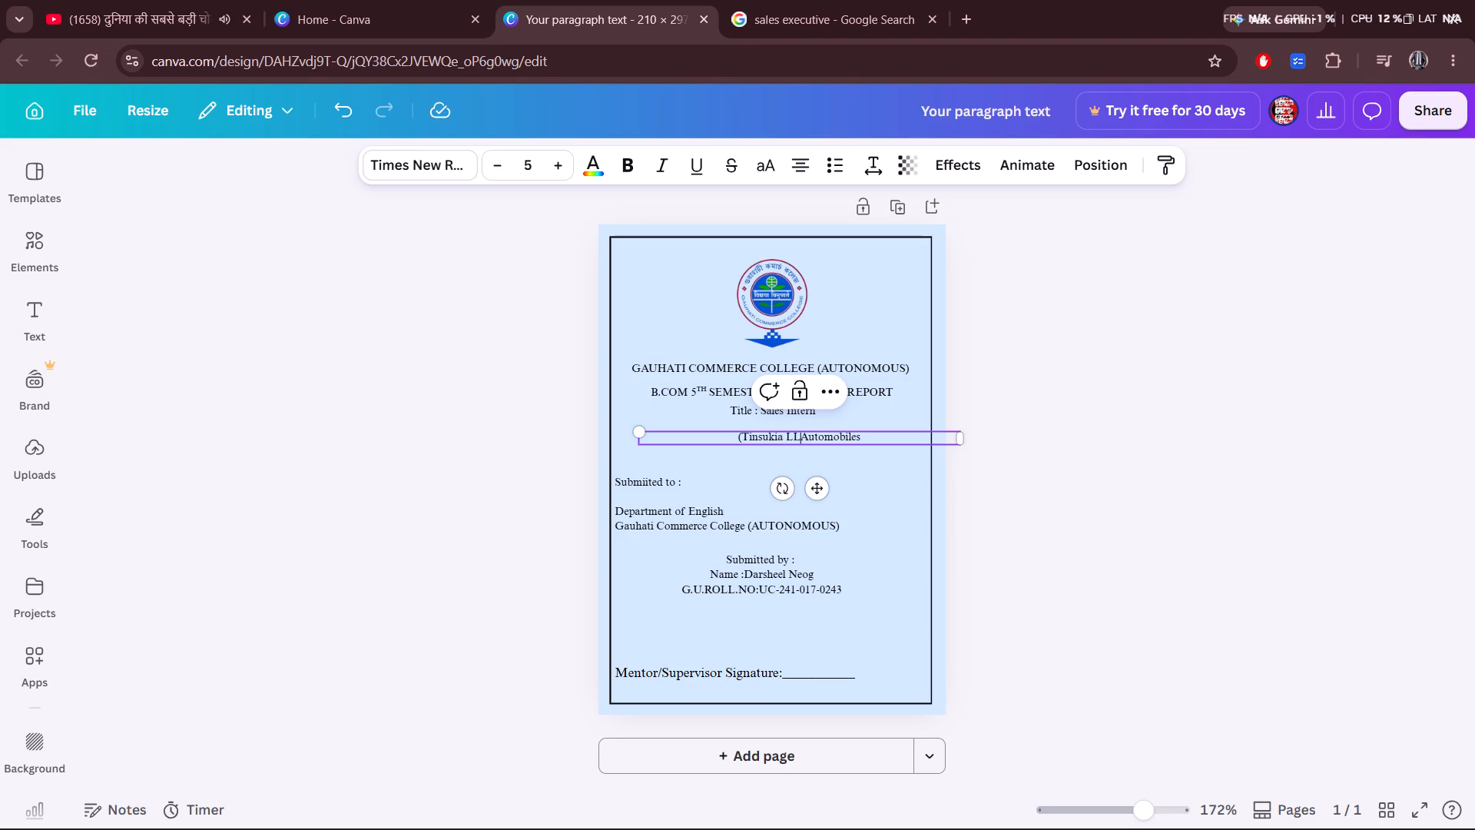
key(BackSpace)
key(BackSpace)
key(Right)
key(Right)
key(Right)
key(Right)
key(Right)
key(Right)
key(Right)
key(Right)
key(Right)
key(Right)
key(Right)
key(Right)
key(Right)
key(space)
text(LL[)
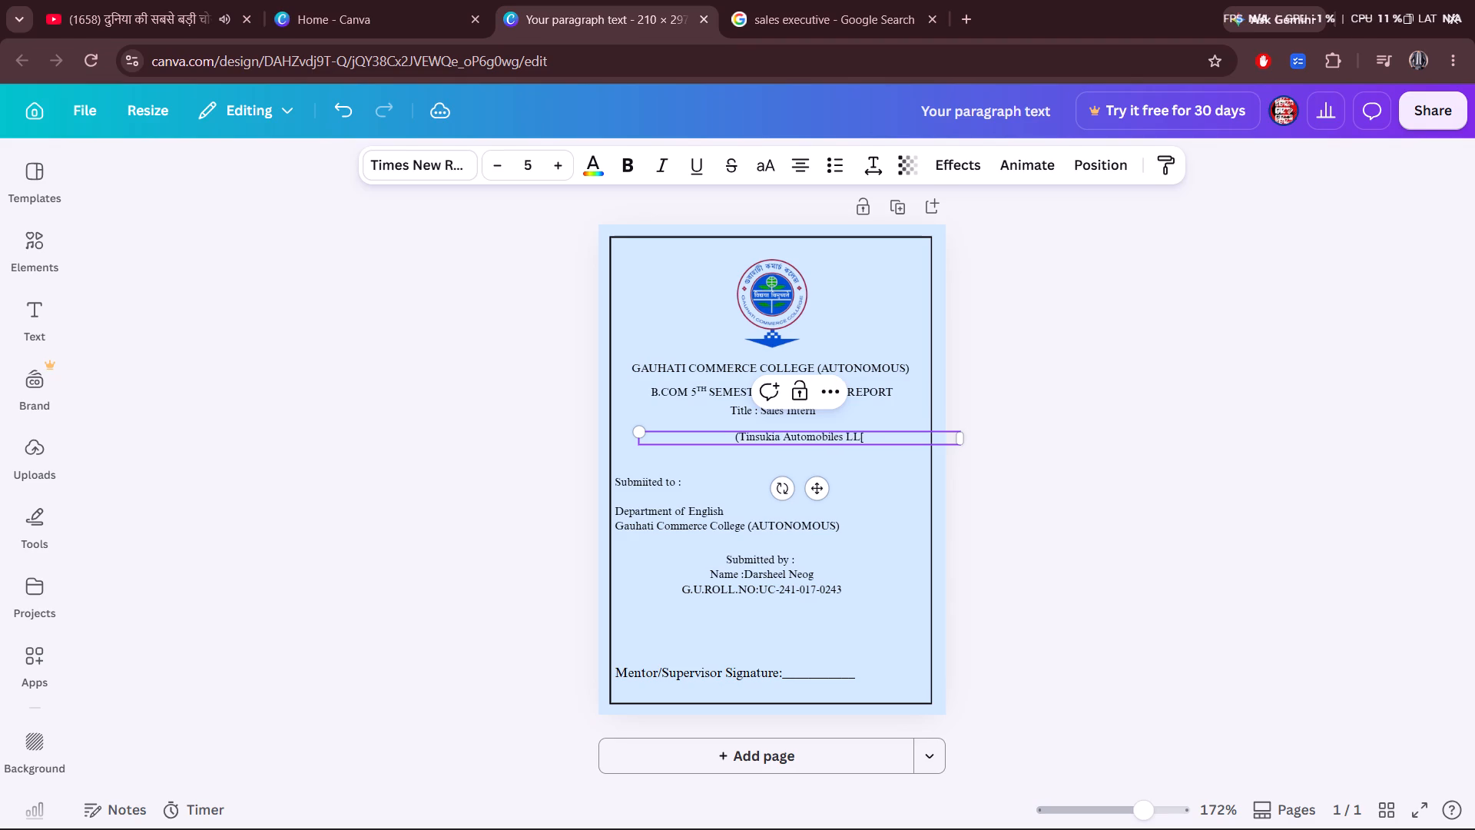
key(BackSpace)
key(BackSpace)
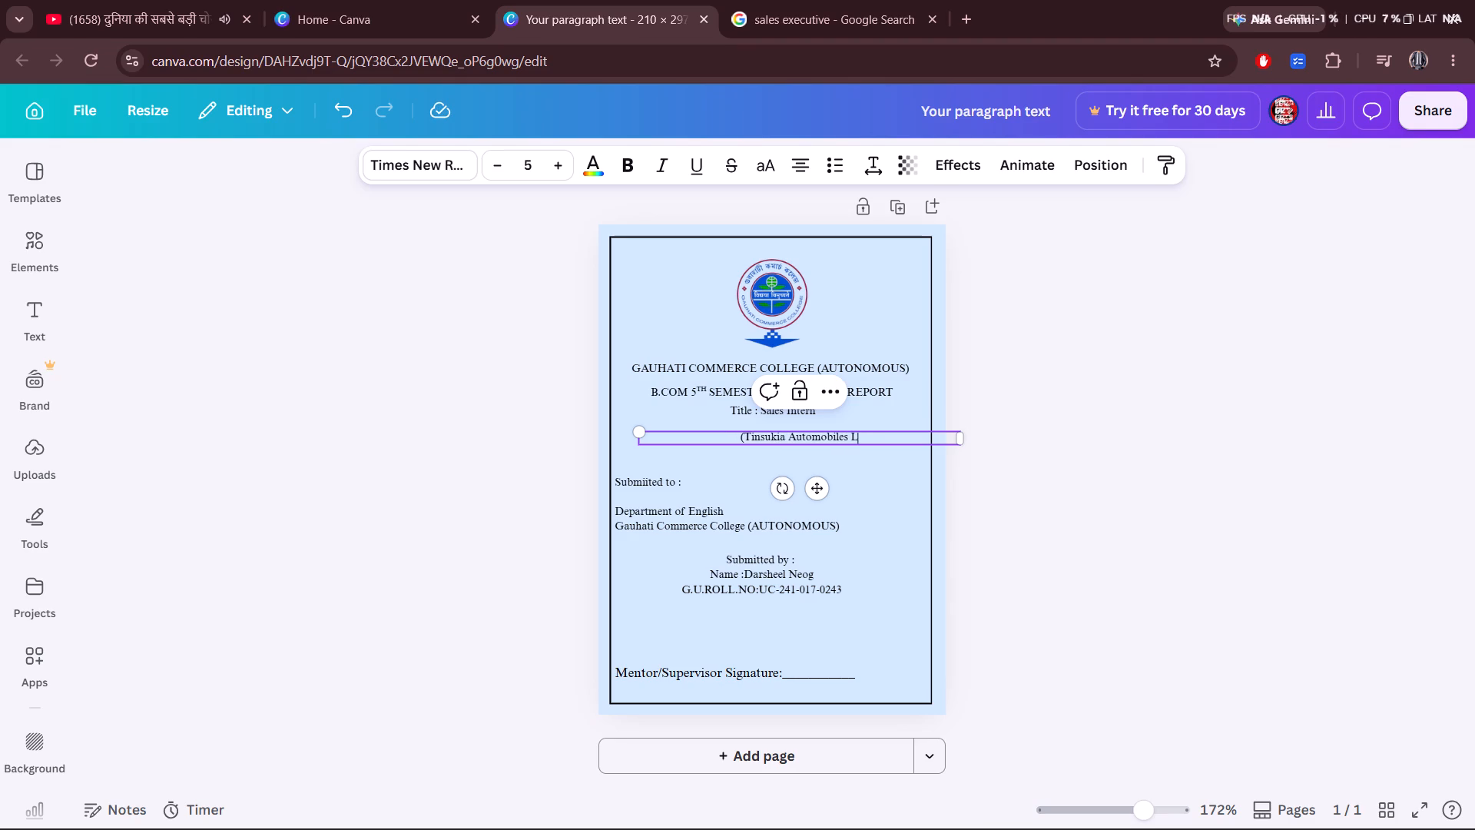
text(LP)
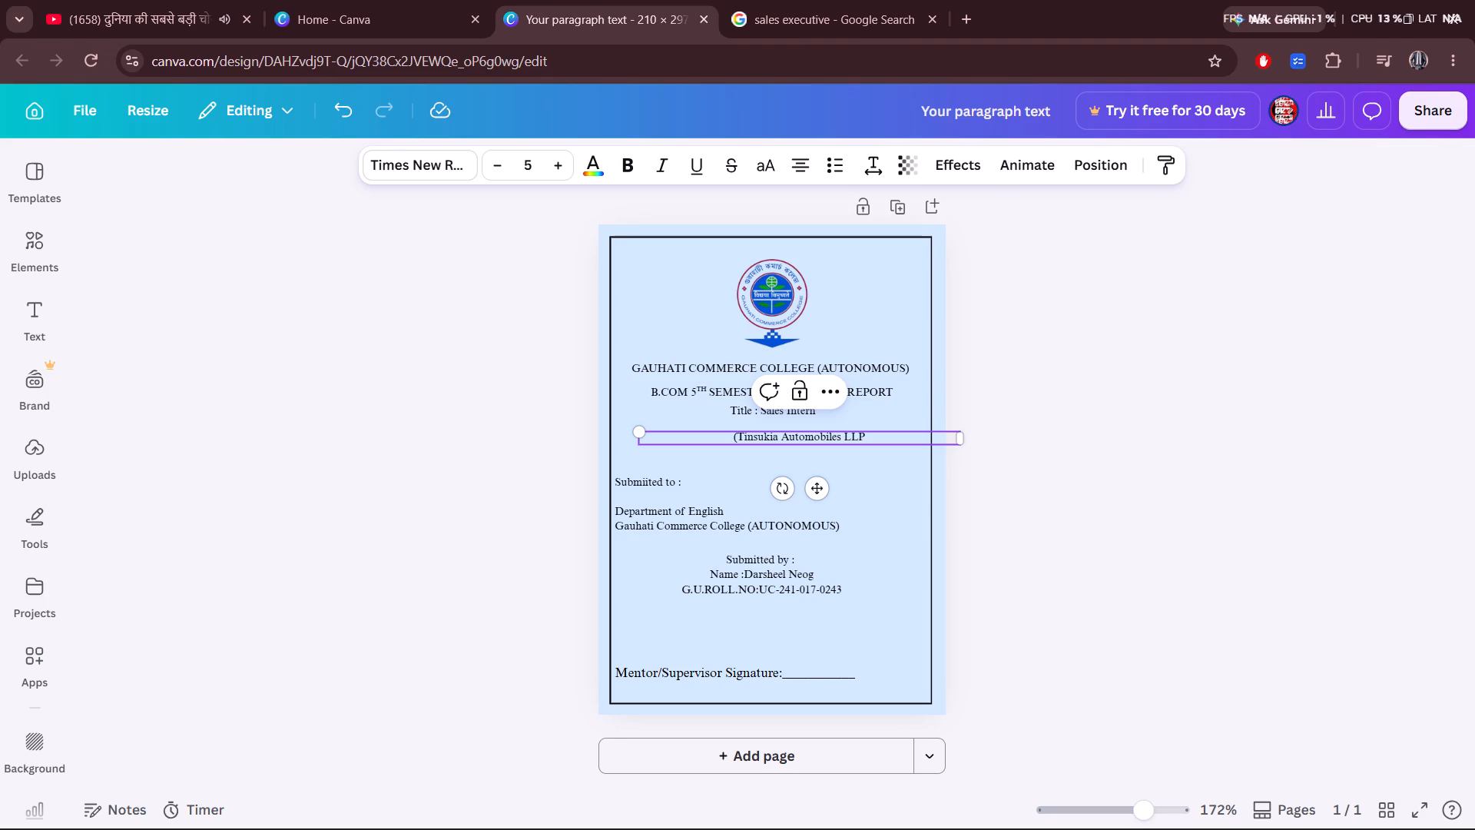
key(shift+parenright)
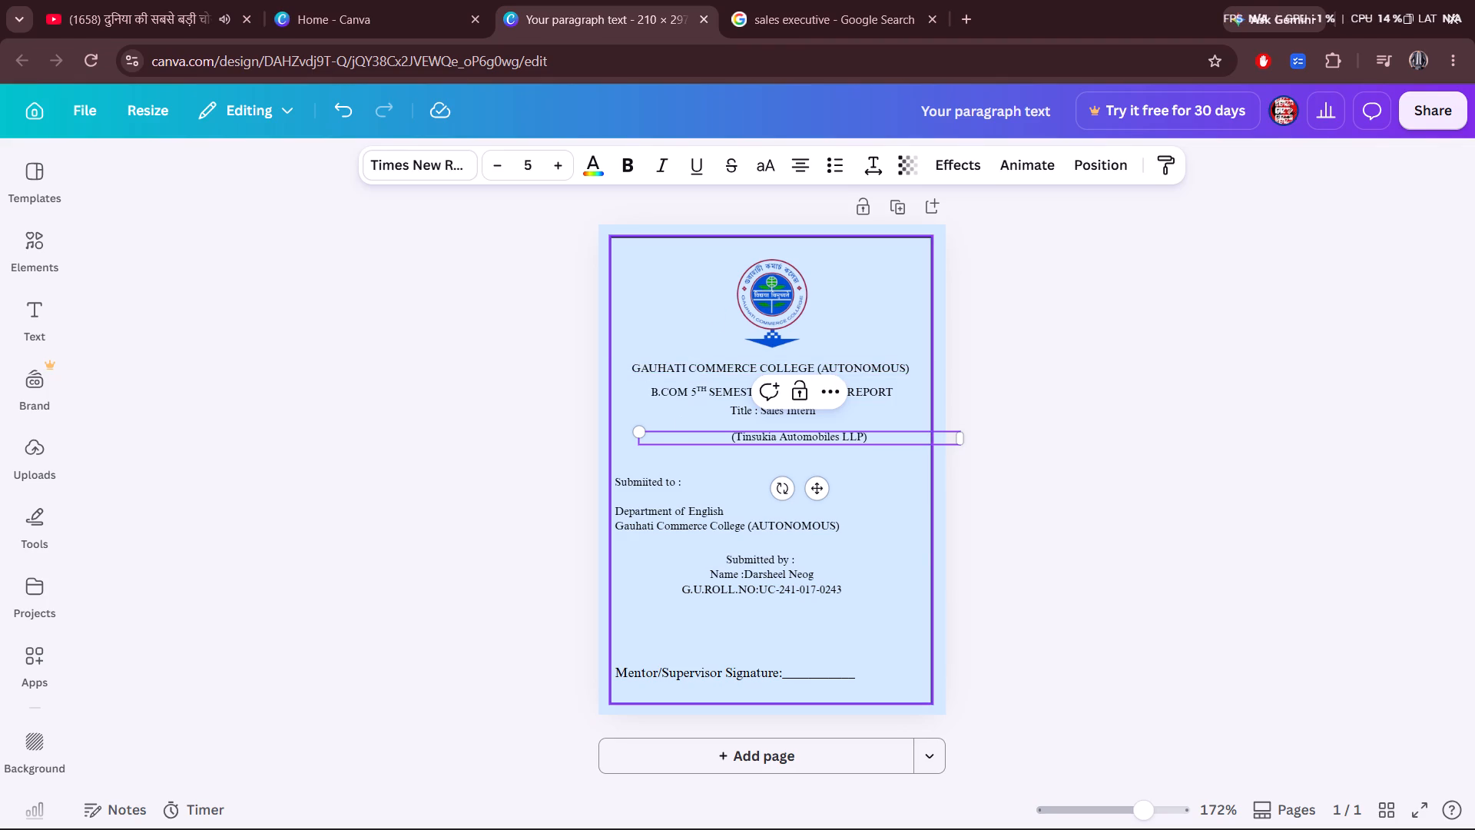
Resize the (Tinsukia Automobiles LLP) text box so both of its sides line up with the page border.
drag(641, 437, 617, 438)
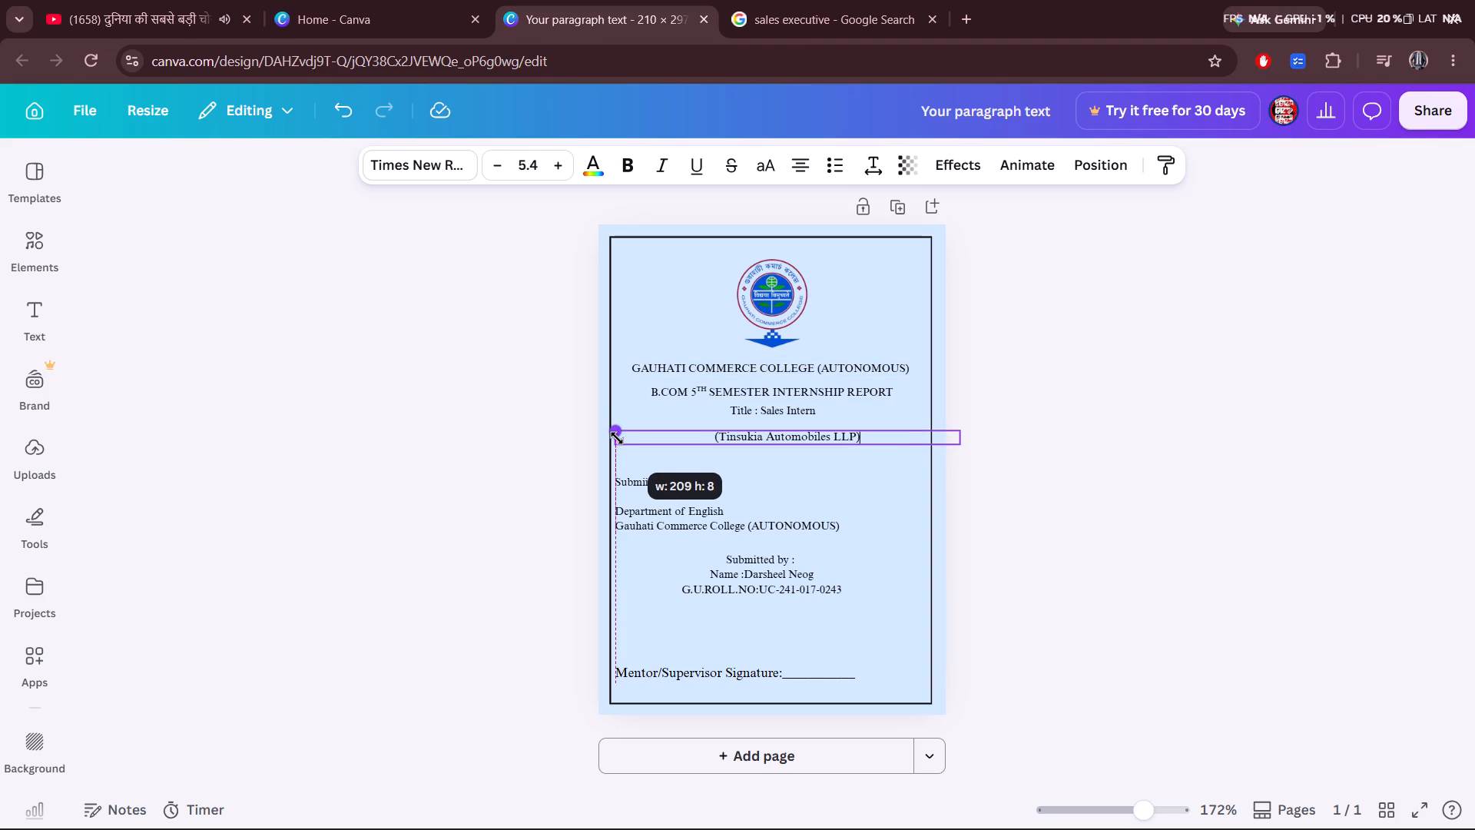
drag(617, 438, 613, 443)
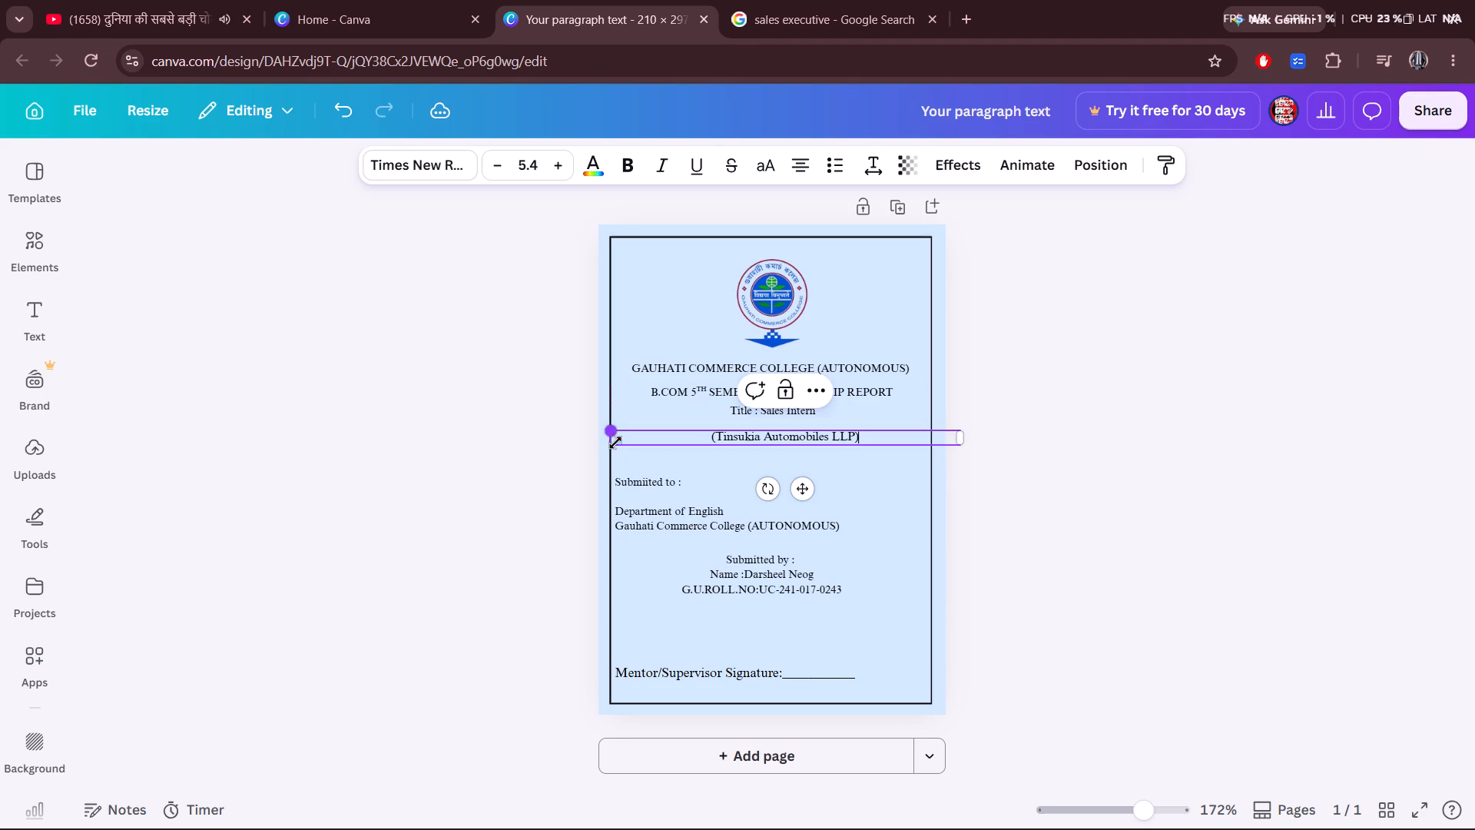
drag(963, 443, 930, 450)
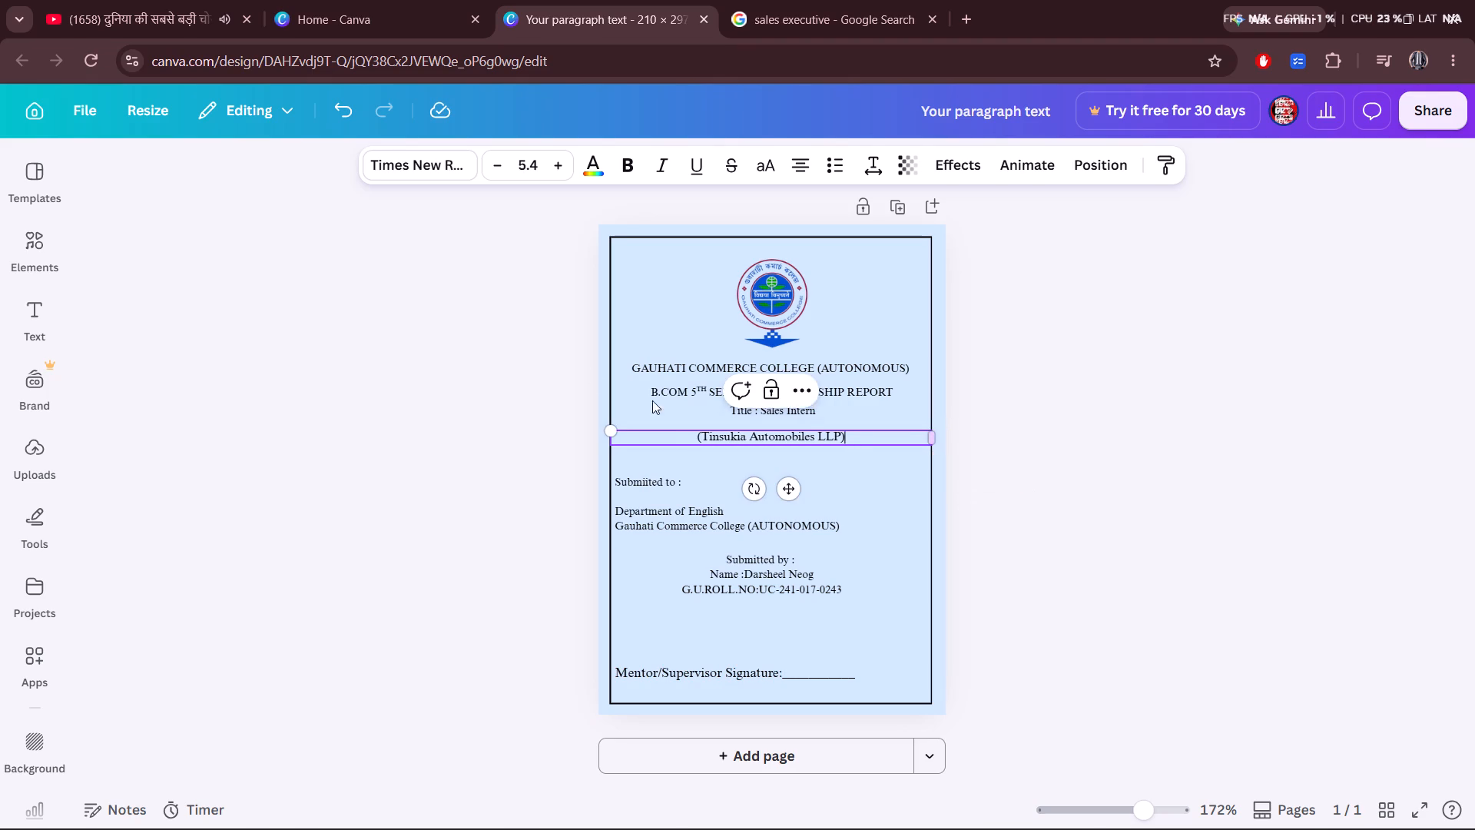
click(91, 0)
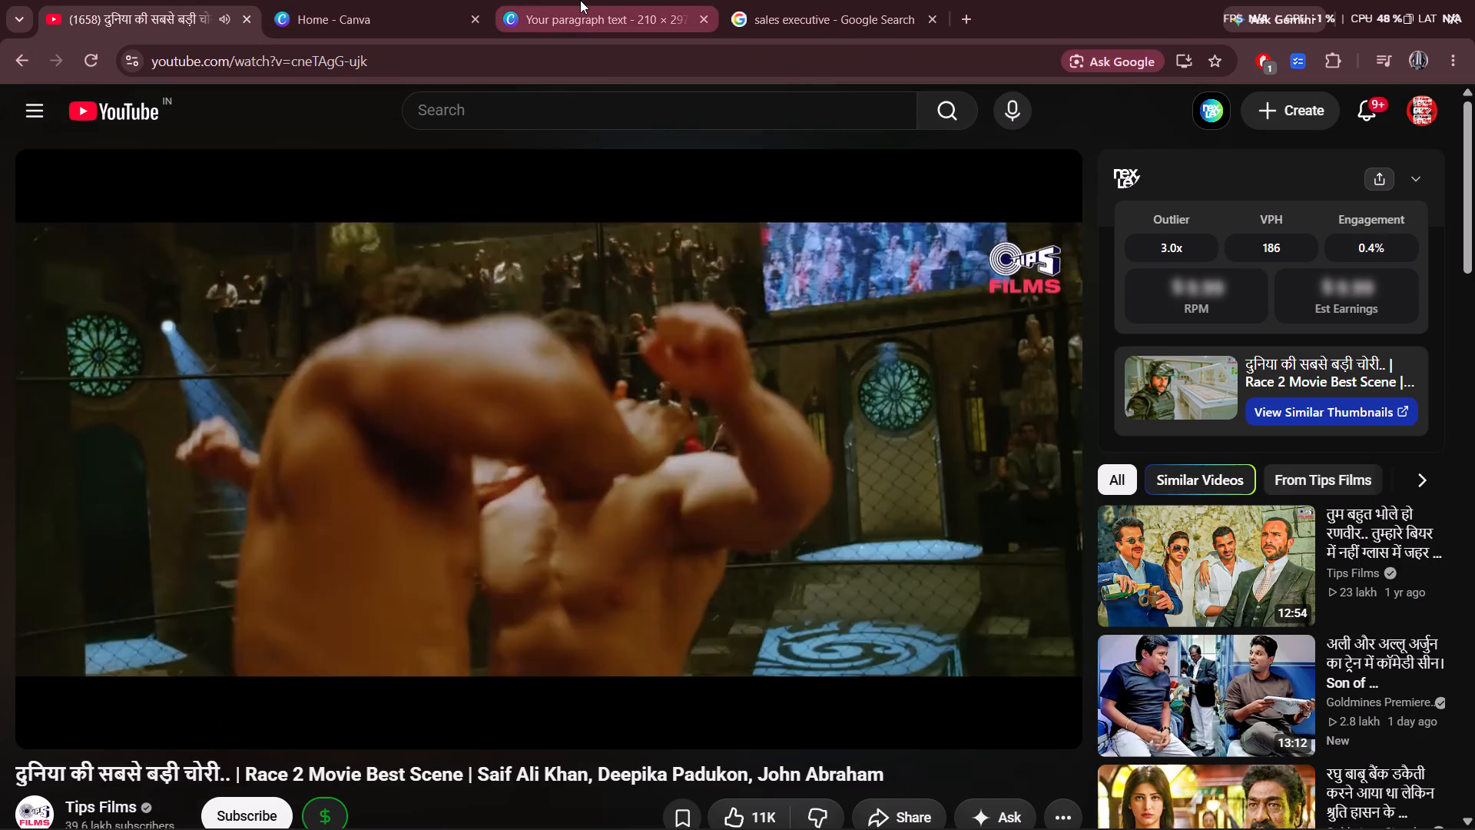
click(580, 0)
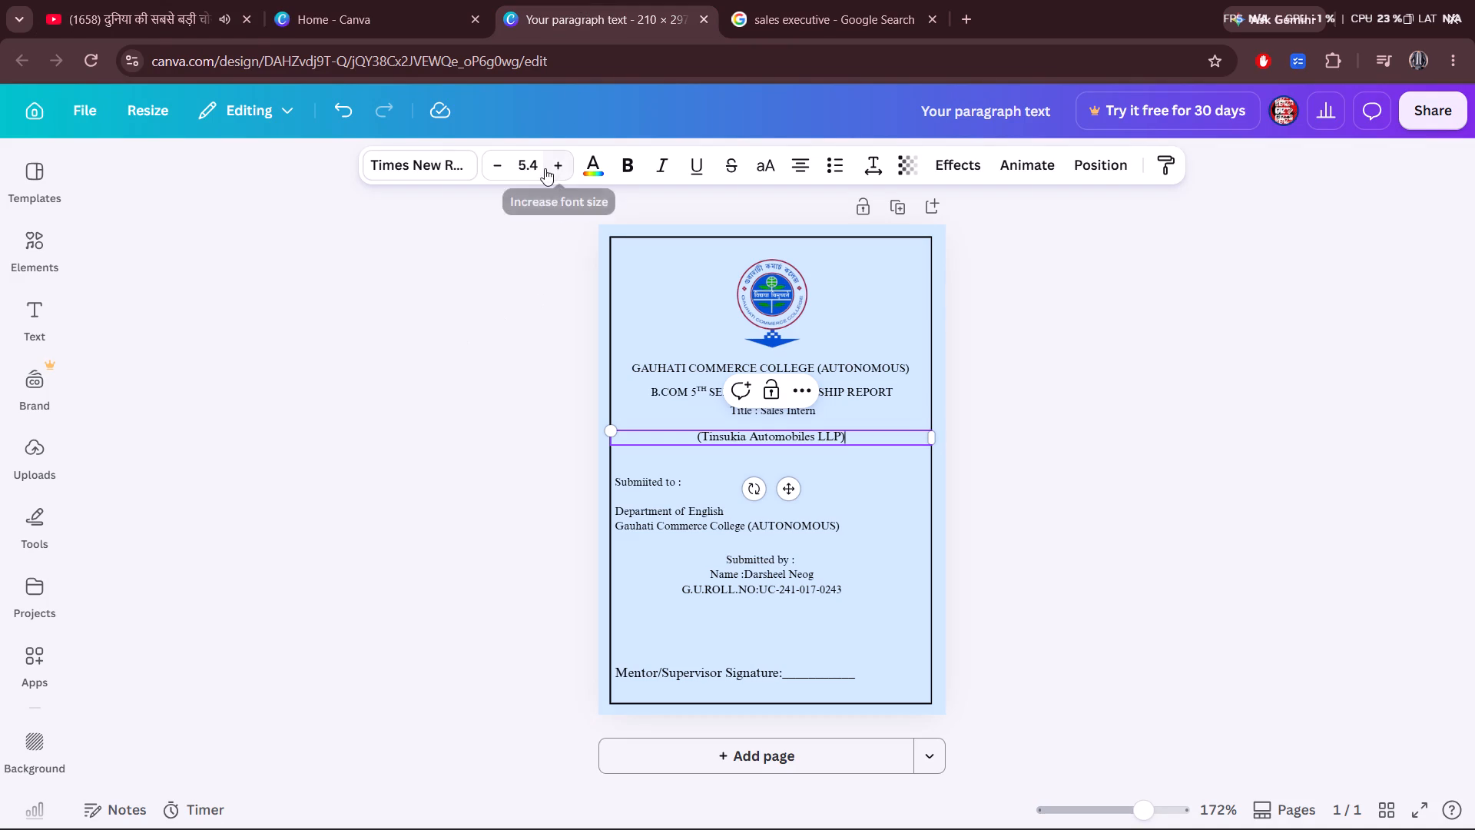
Set the (Tinsukia Automobiles LLP) line's font size to 5 and deselect it.
click(534, 165)
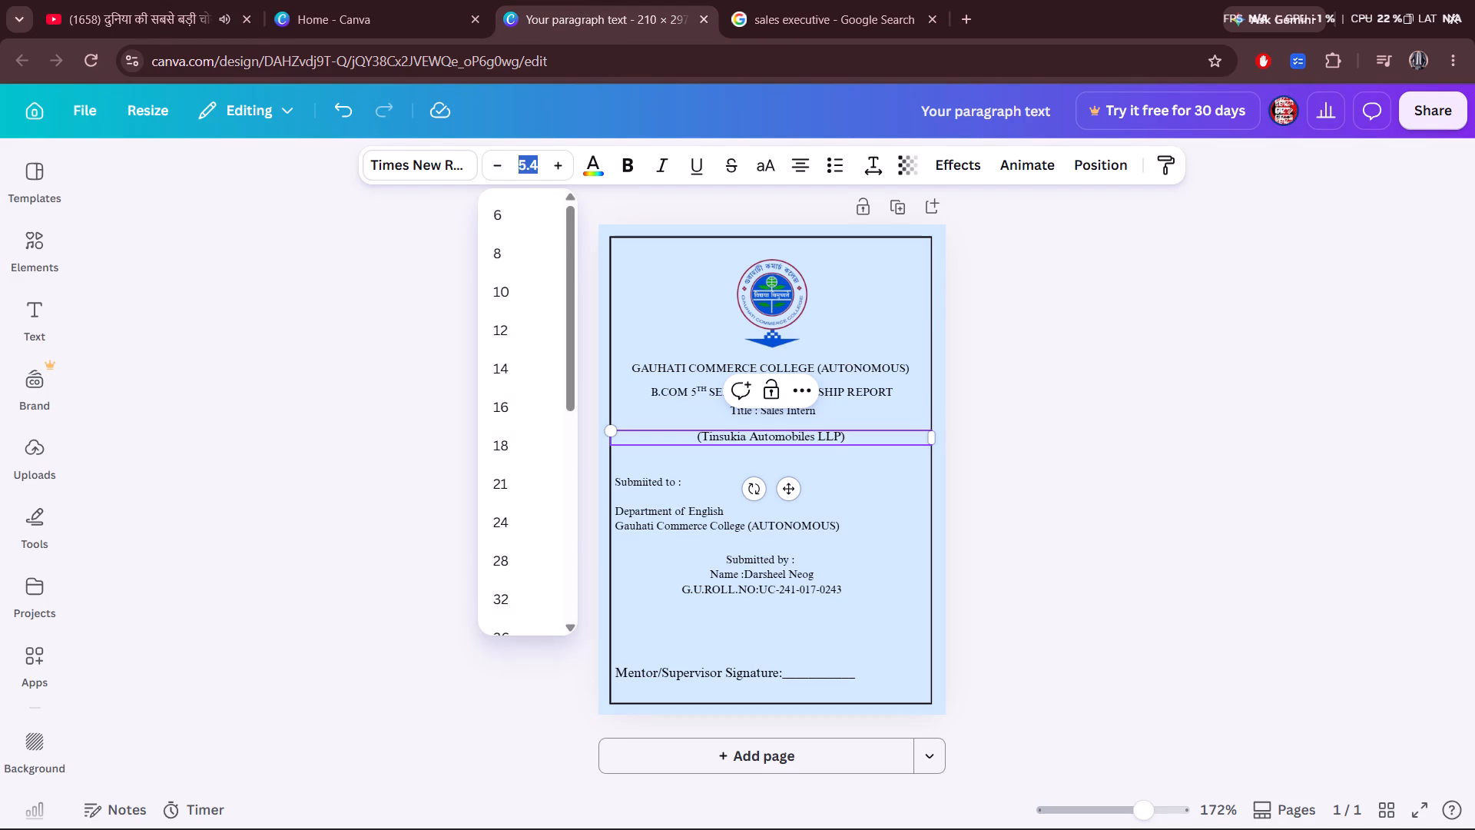
key(5)
click(416, 282)
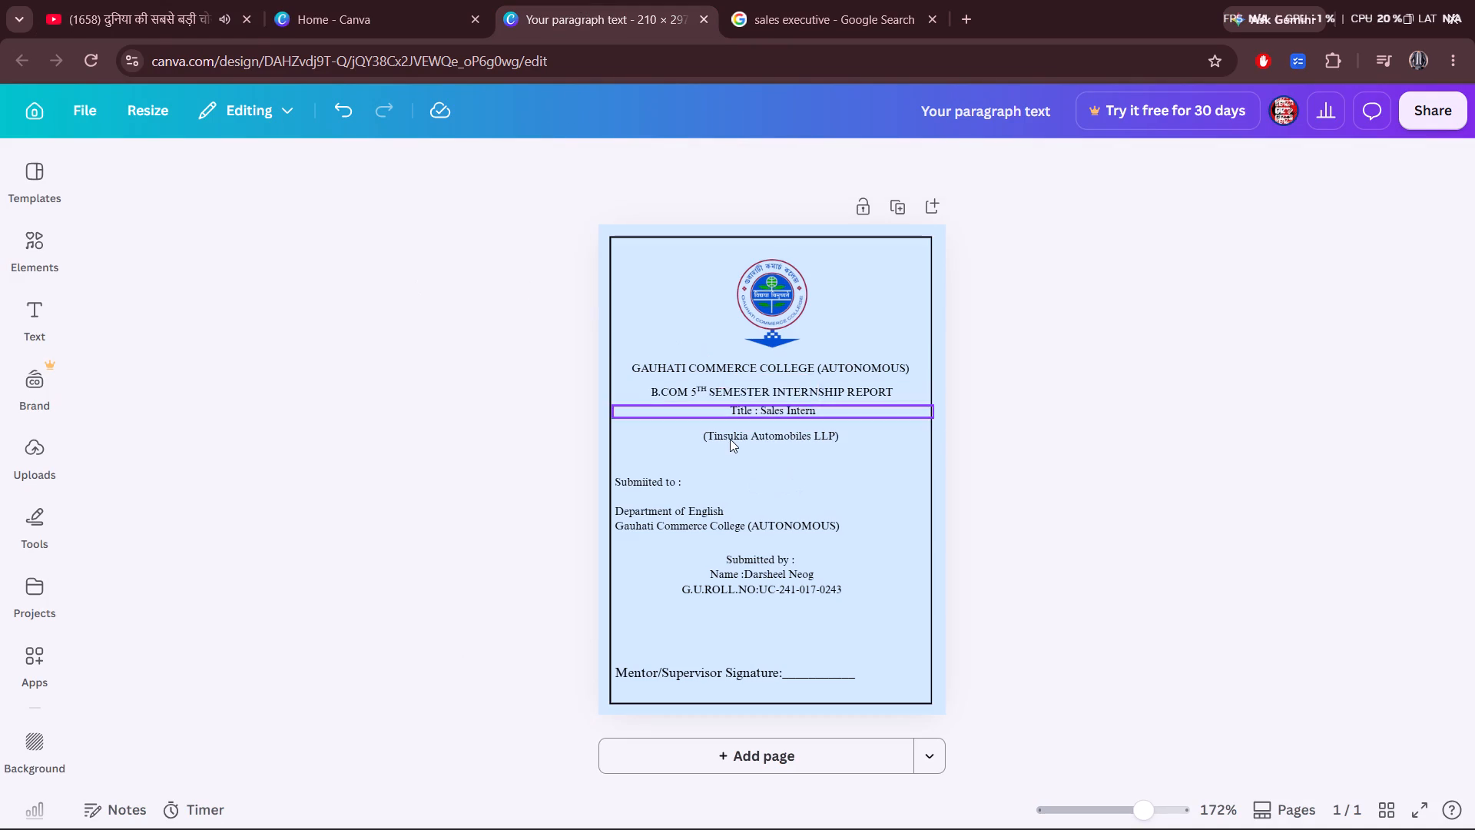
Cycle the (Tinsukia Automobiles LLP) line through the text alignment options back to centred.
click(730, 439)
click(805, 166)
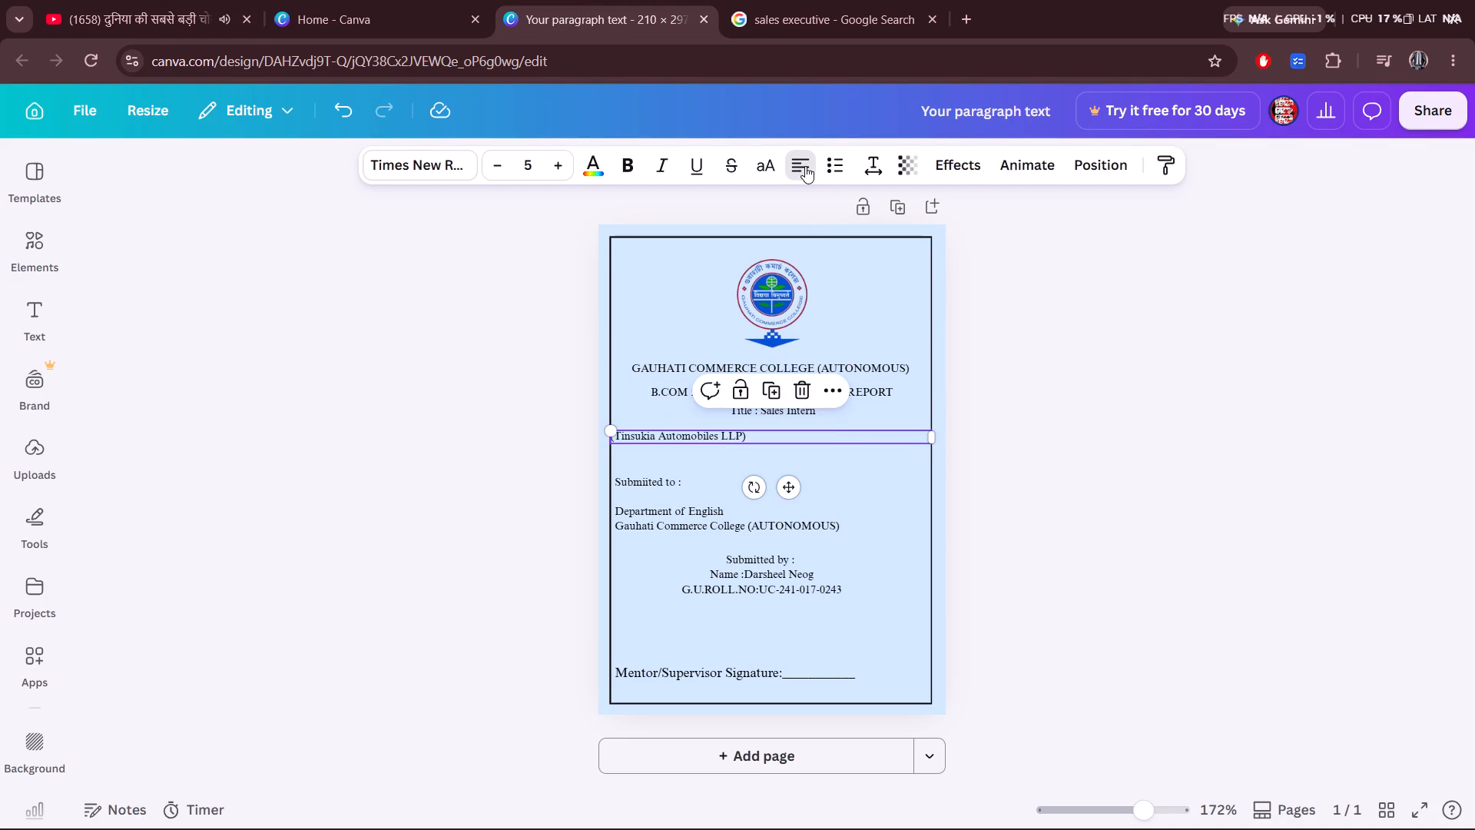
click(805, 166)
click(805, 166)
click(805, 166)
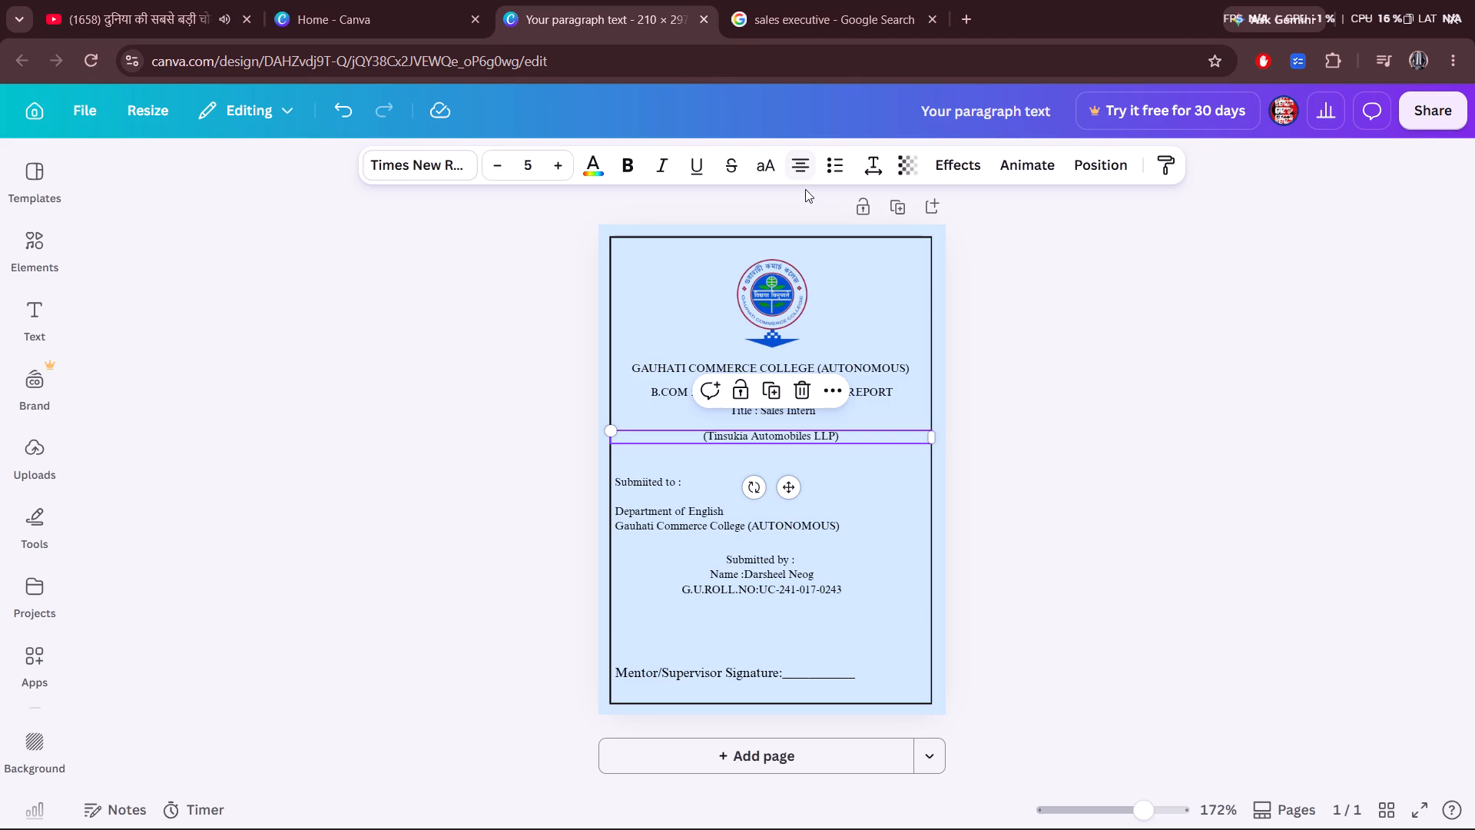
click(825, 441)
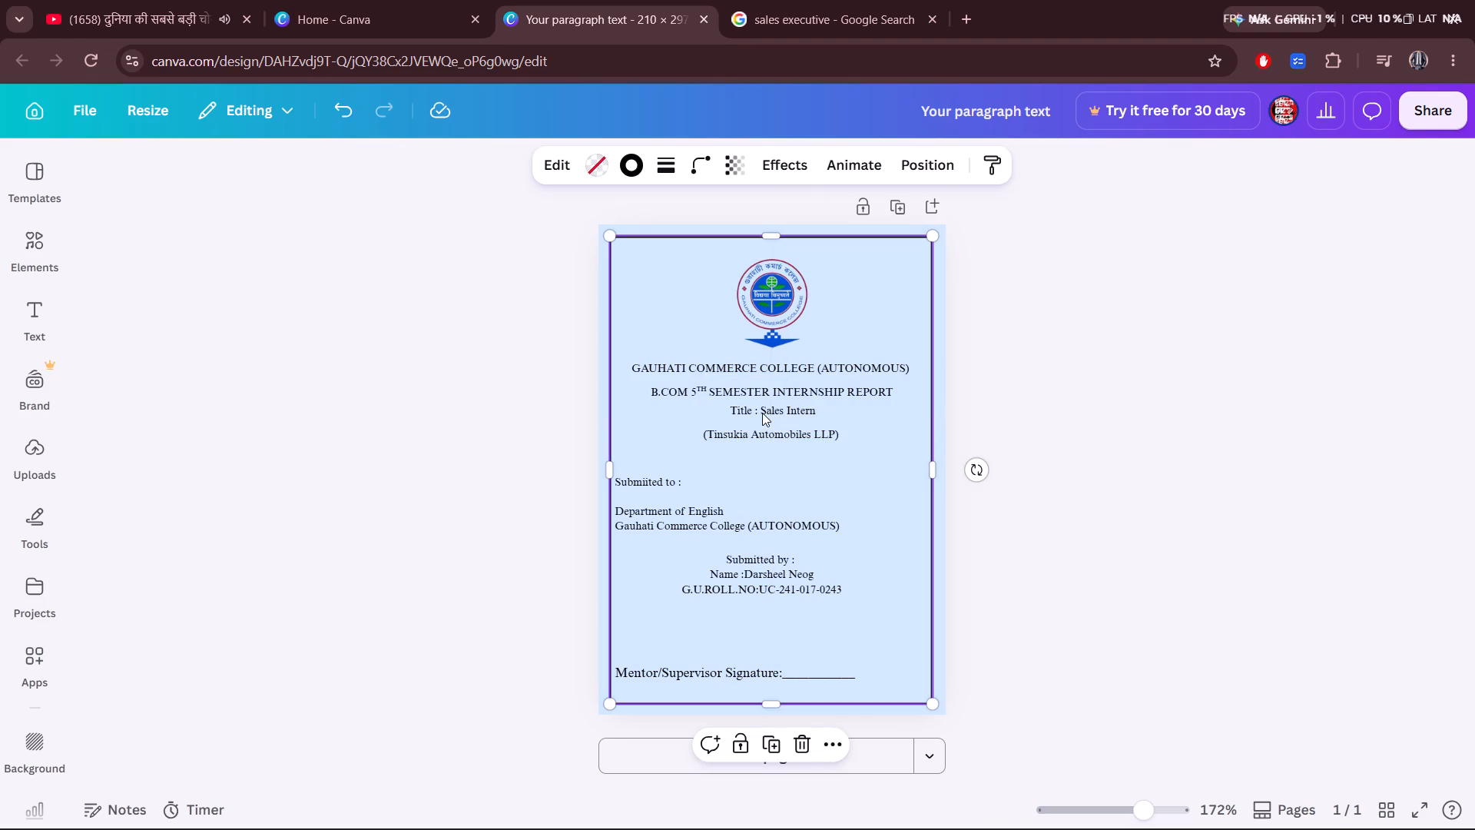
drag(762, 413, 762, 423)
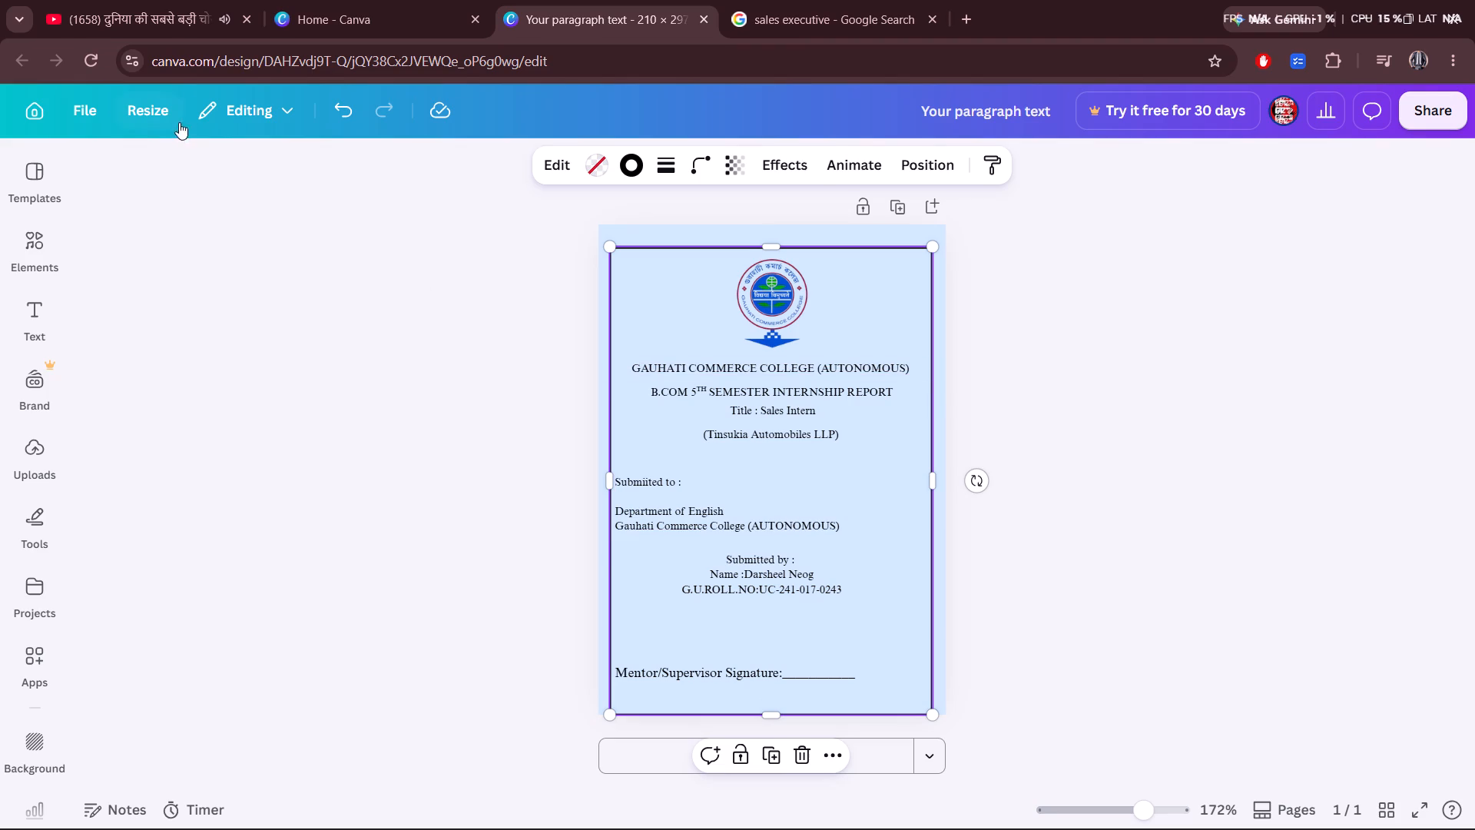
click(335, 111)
Move the Title : Sales Intern line down to sit directly above the (Tinsukia Automobiles LLP) line, and deselect it.
click(777, 407)
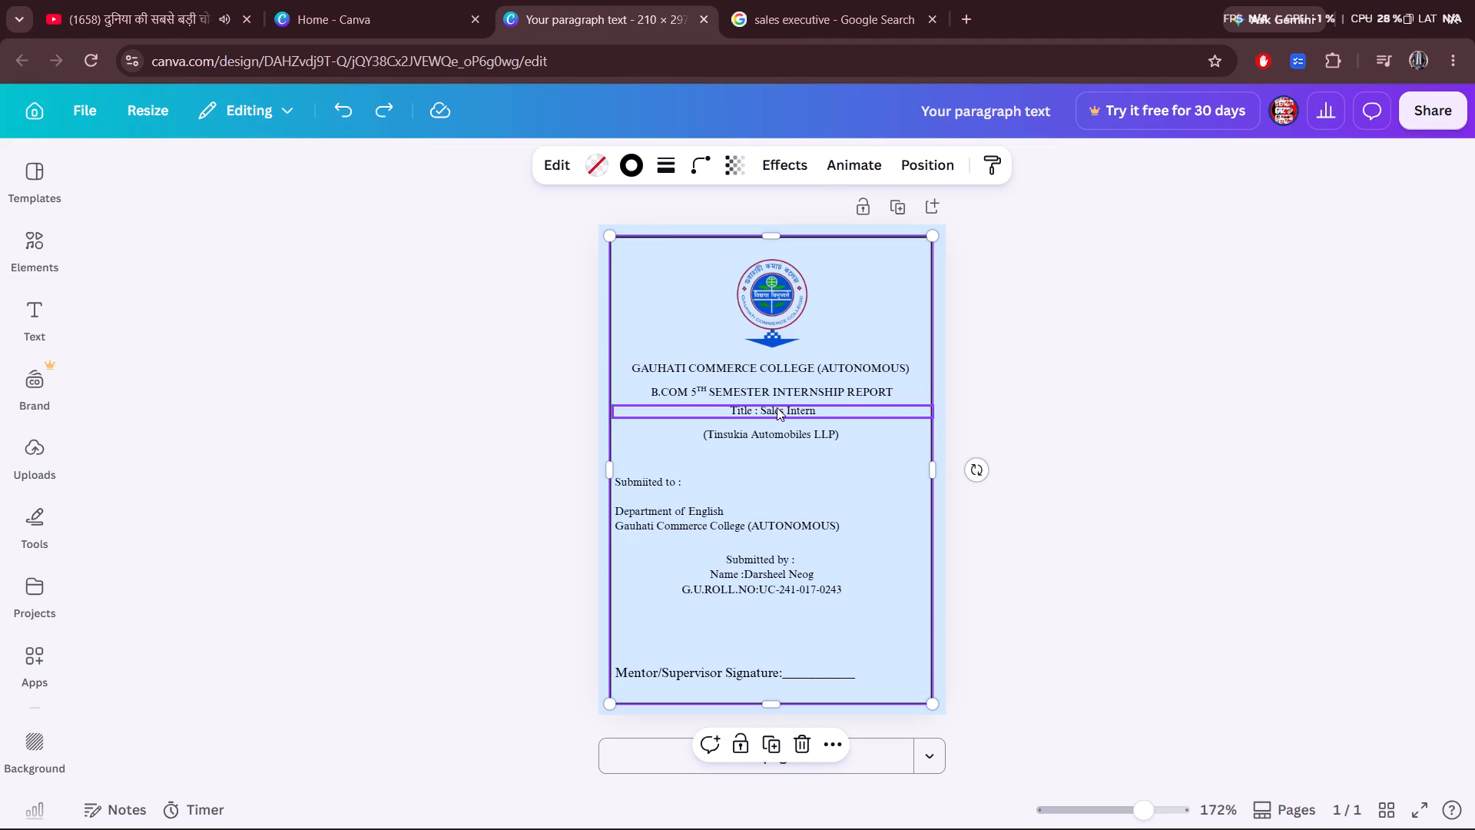
drag(777, 407, 777, 417)
click(1243, 398)
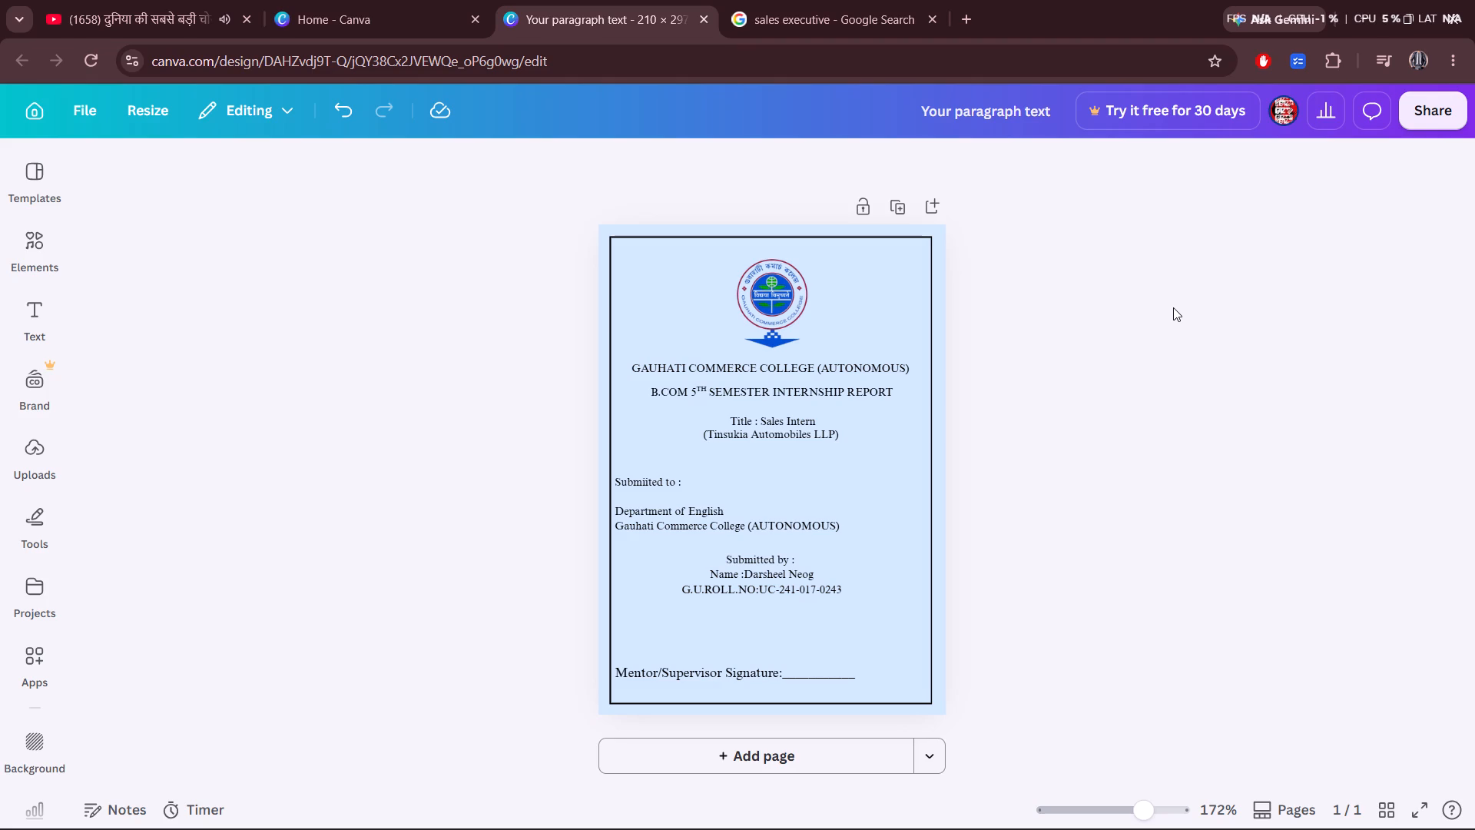
Move the Submitted to text block down into the space between the roll number and the Mentor/Supervisor Signature line.
scroll(757, 500, up, 2)
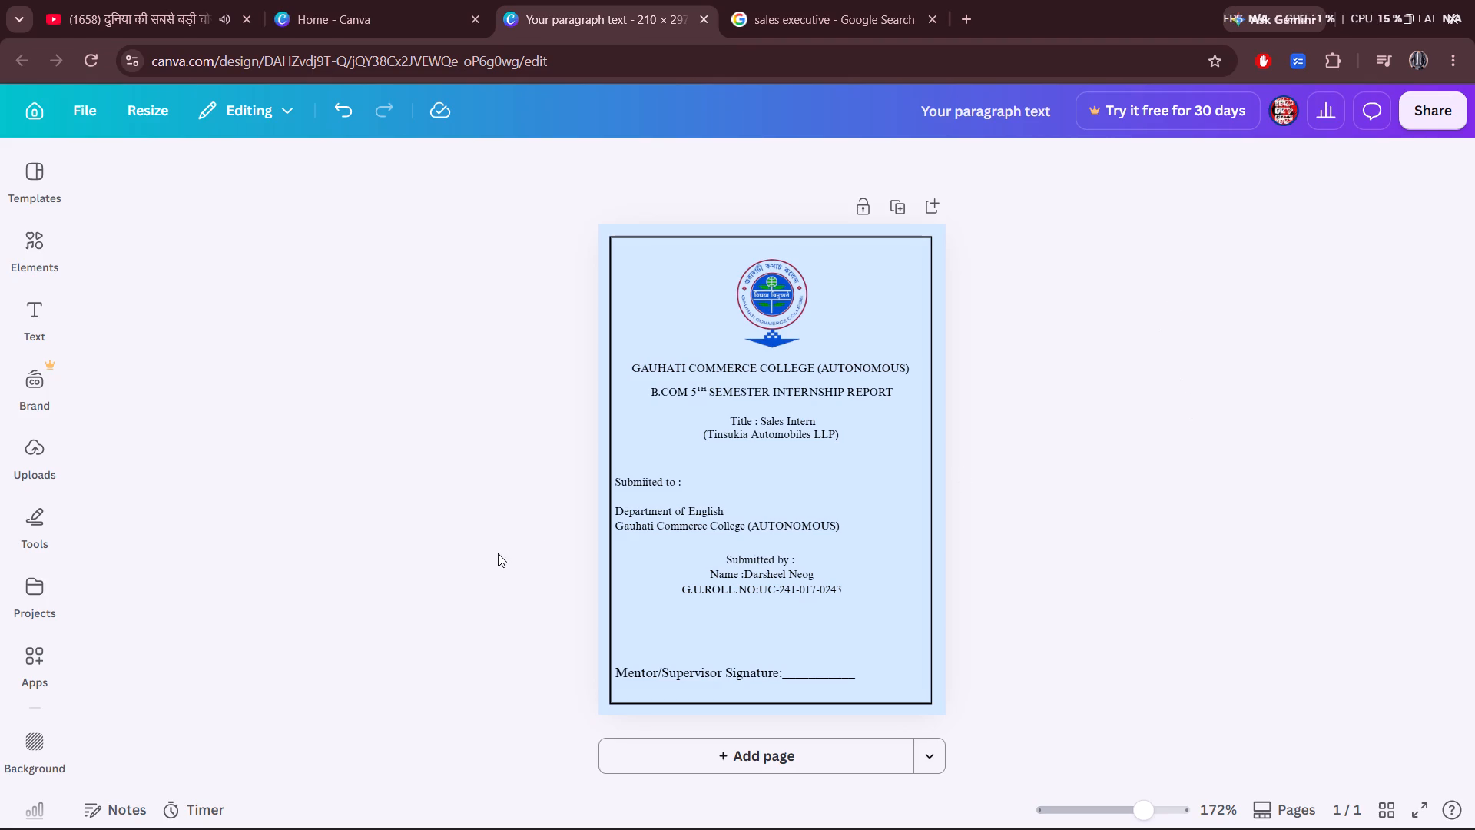
key(5)
drag(634, 493, 767, 653)
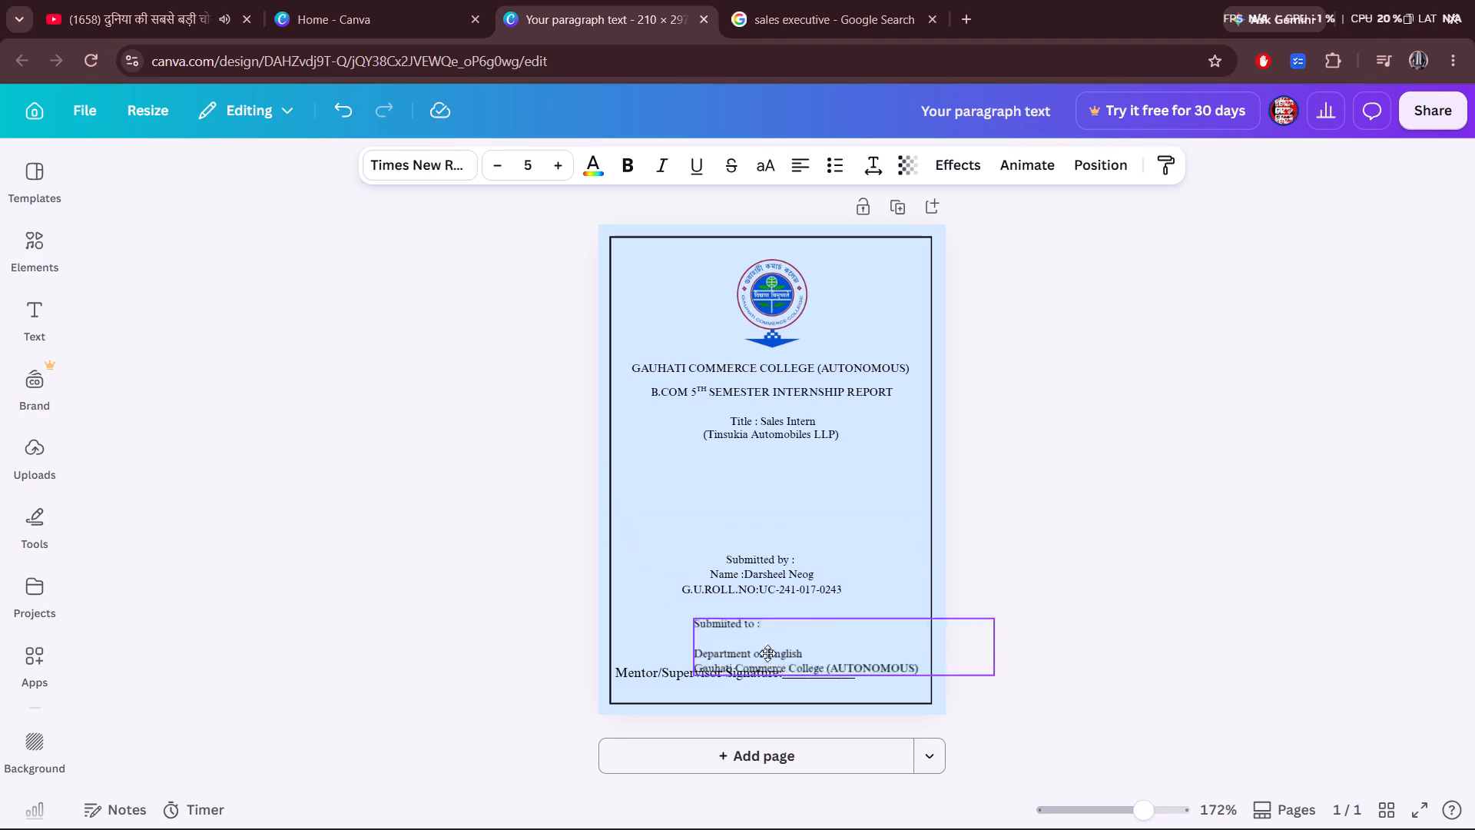
drag(767, 653, 691, 603)
Move the Submitted by text block up beneath the (Tinsukia Automobiles LLP) line, roughly centred on the page.
drag(784, 583, 807, 488)
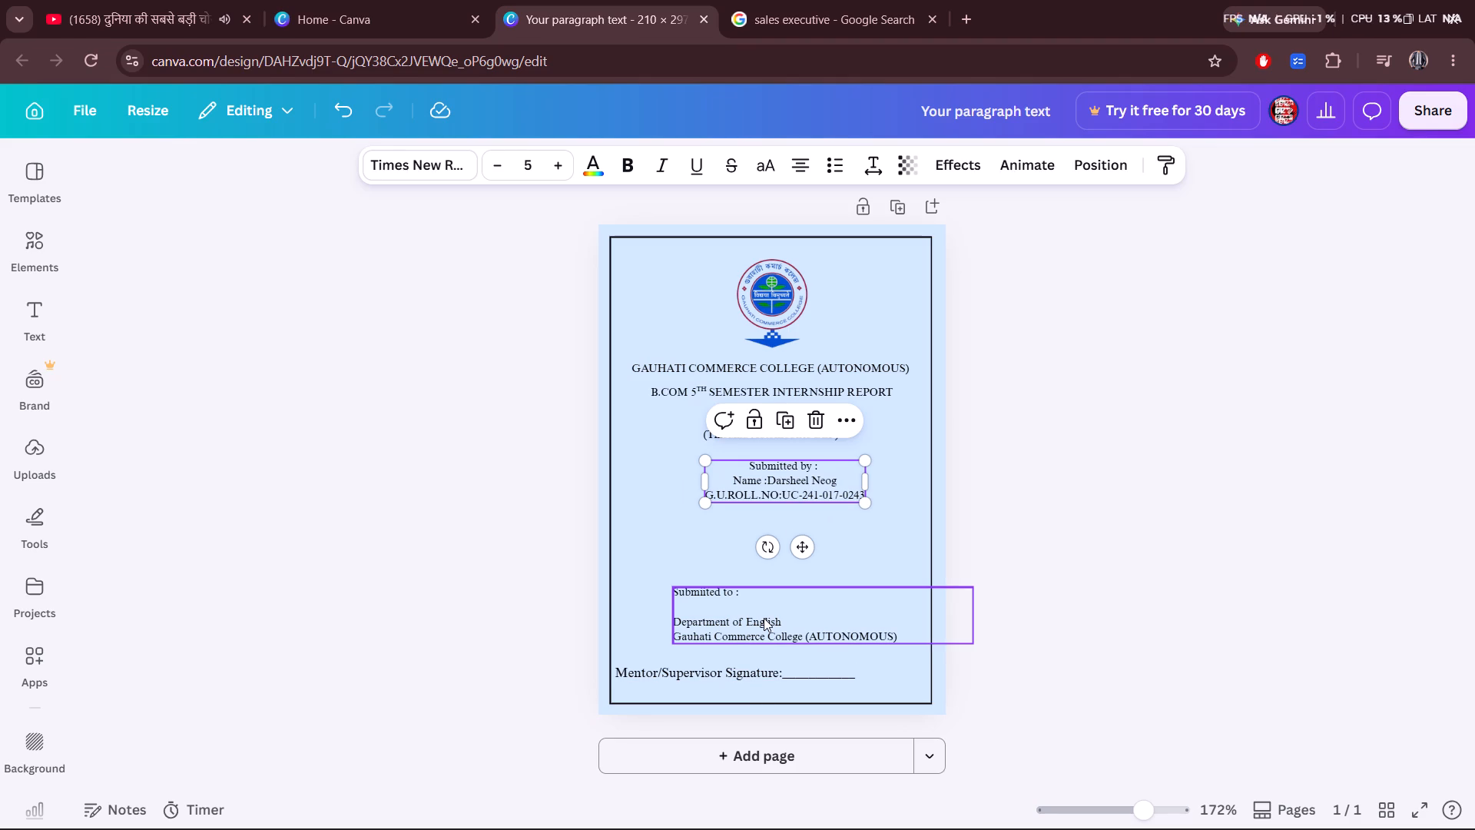
drag(791, 498, 777, 497)
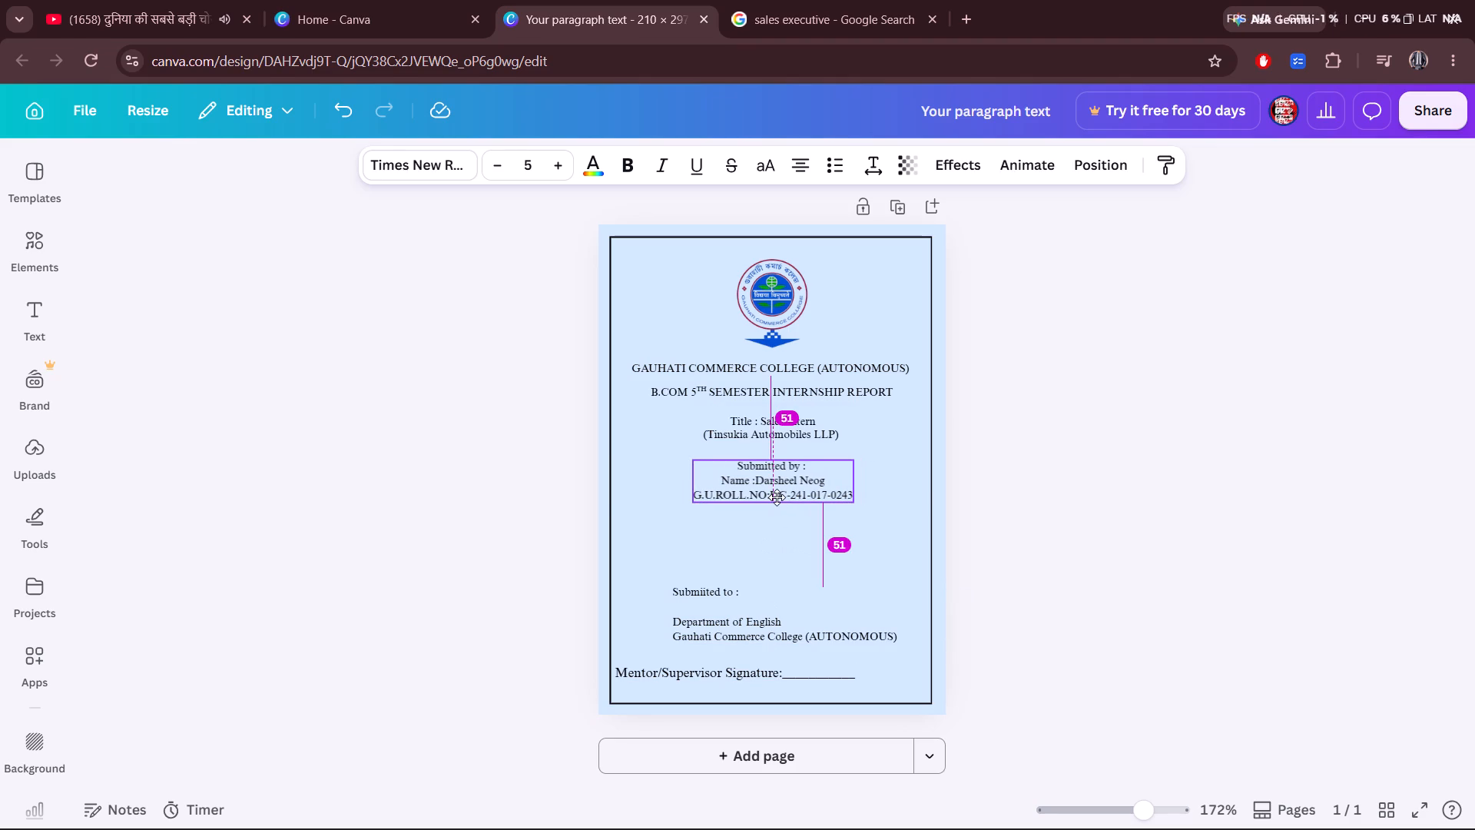
drag(777, 497, 784, 497)
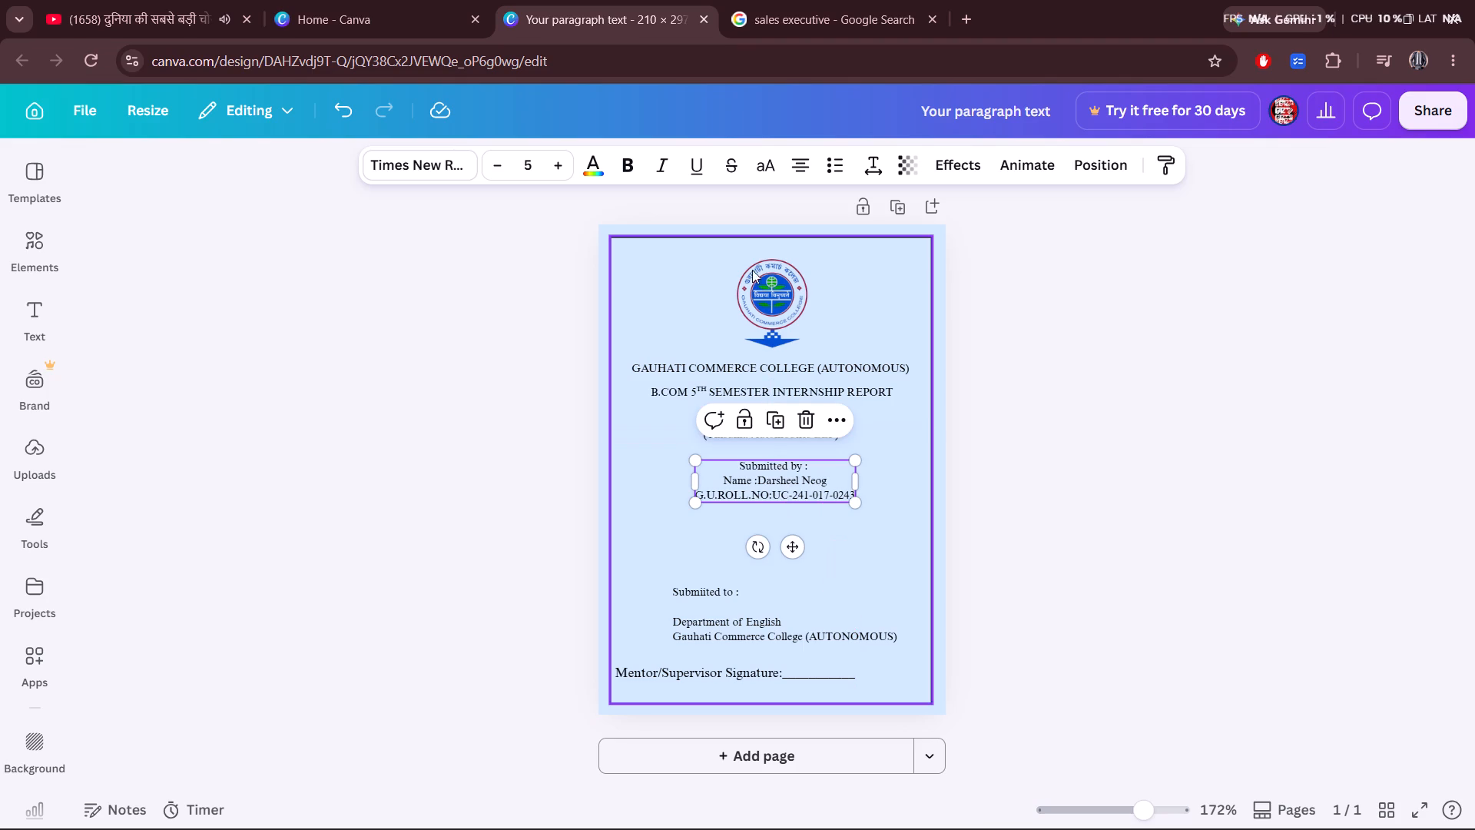
Widen the Submitted by text box so both of its sides reach the page border.
drag(692, 478, 603, 511)
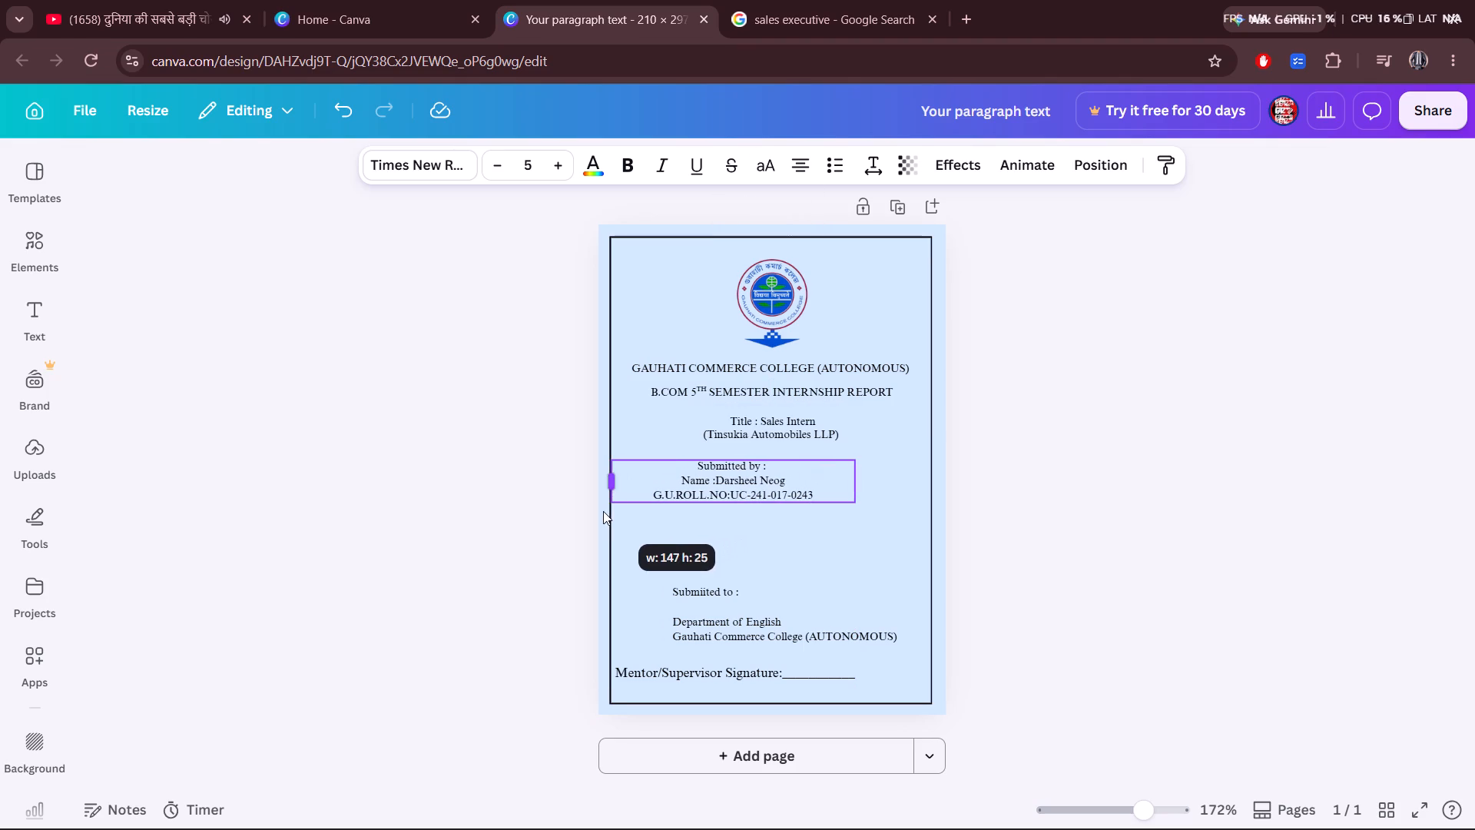
drag(603, 511, 608, 514)
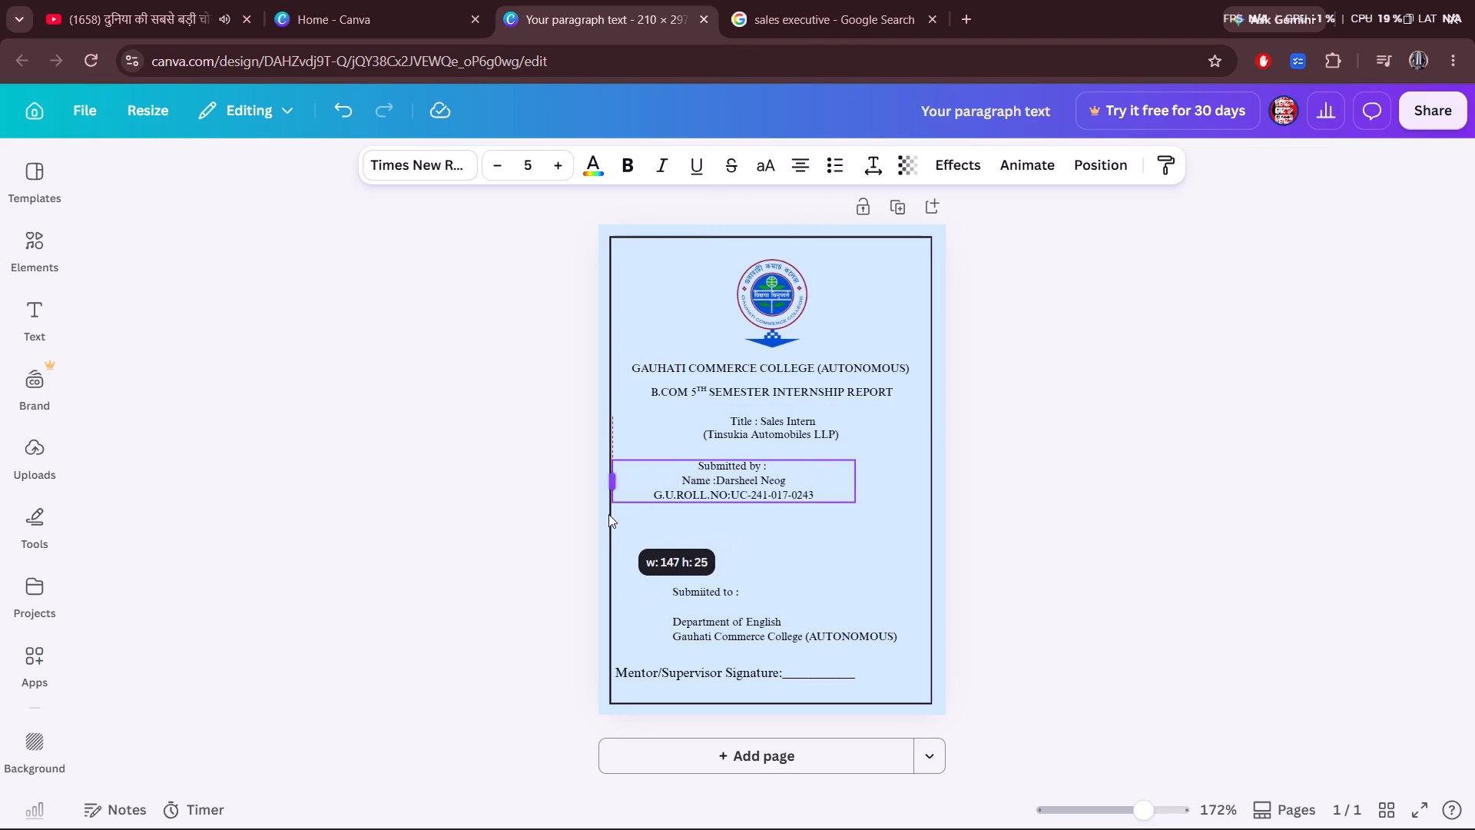
drag(608, 514, 607, 517)
drag(861, 484, 760, 513)
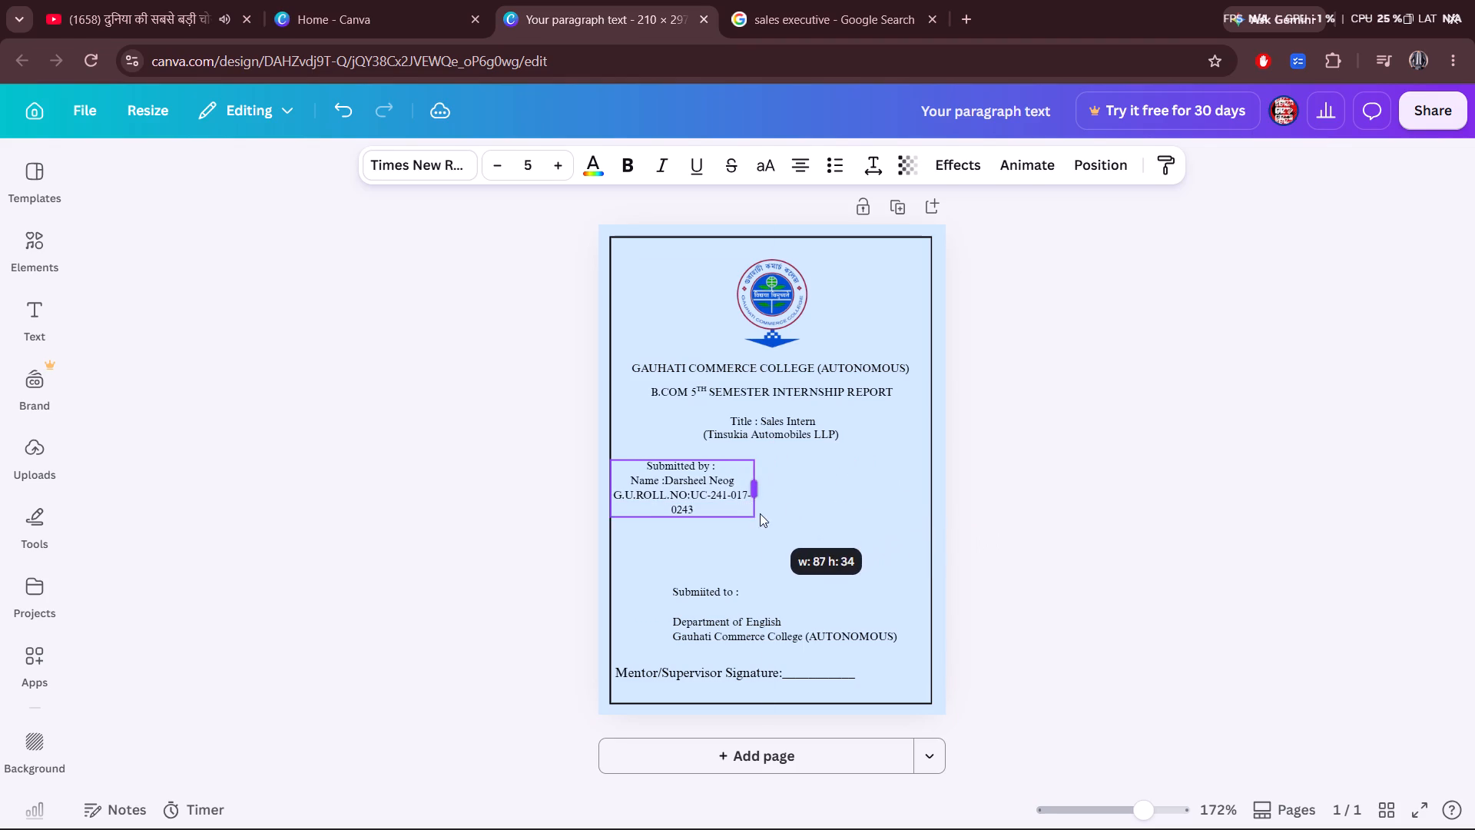
drag(760, 513, 914, 533)
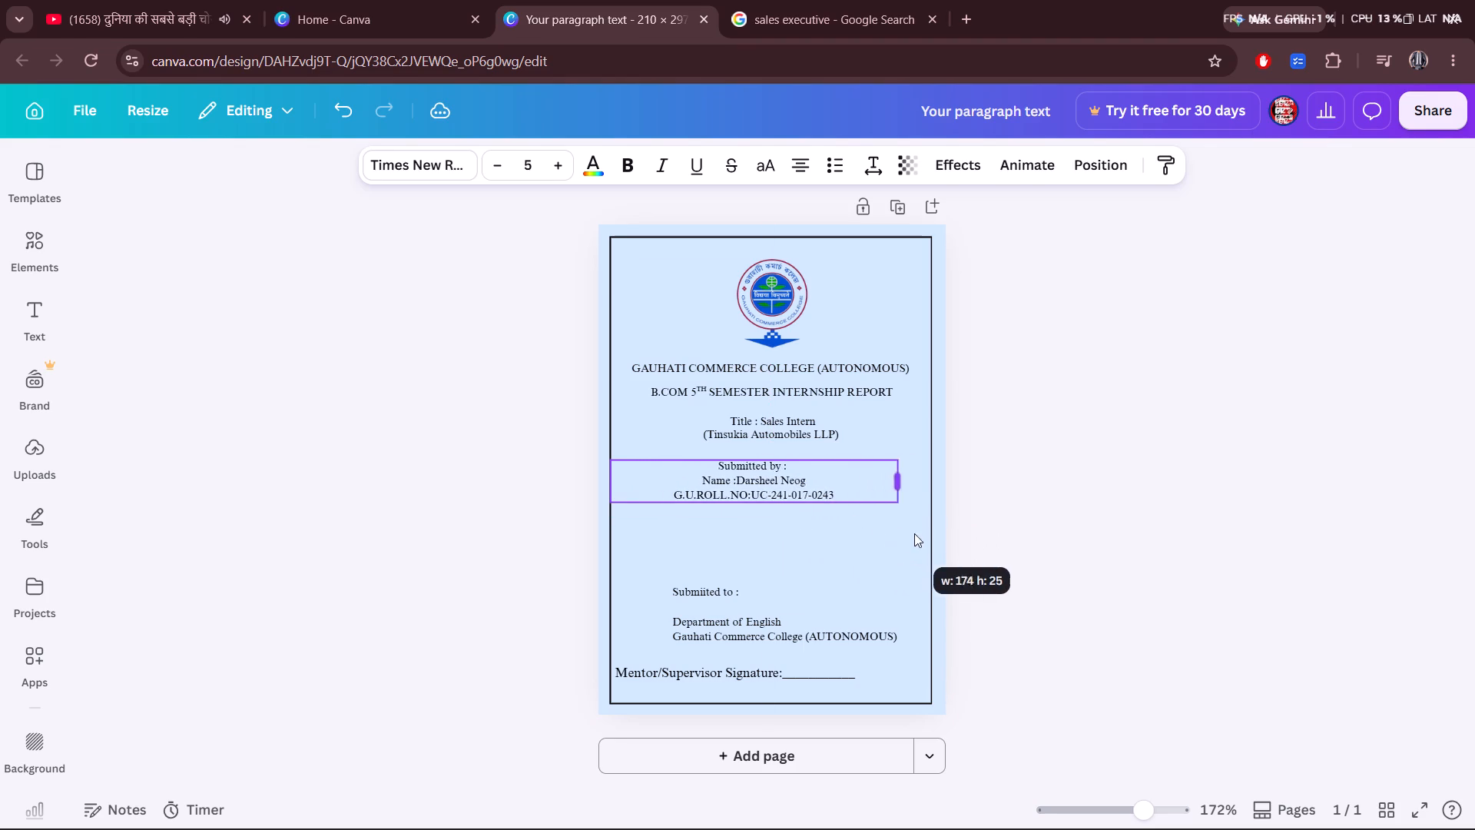
drag(914, 533, 936, 545)
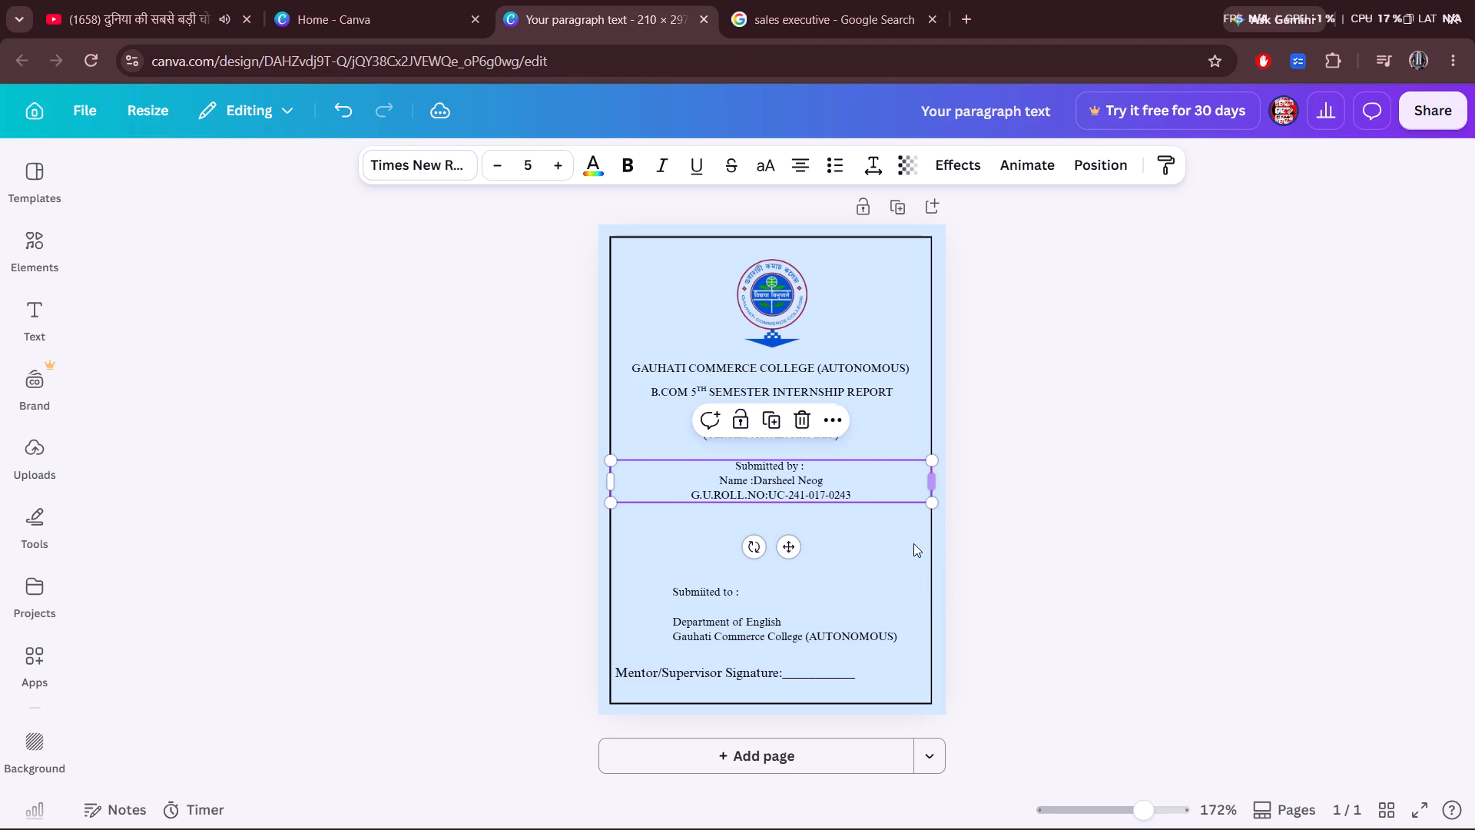
Left-align the Submitted by text and deselect it.
click(794, 165)
click(571, 366)
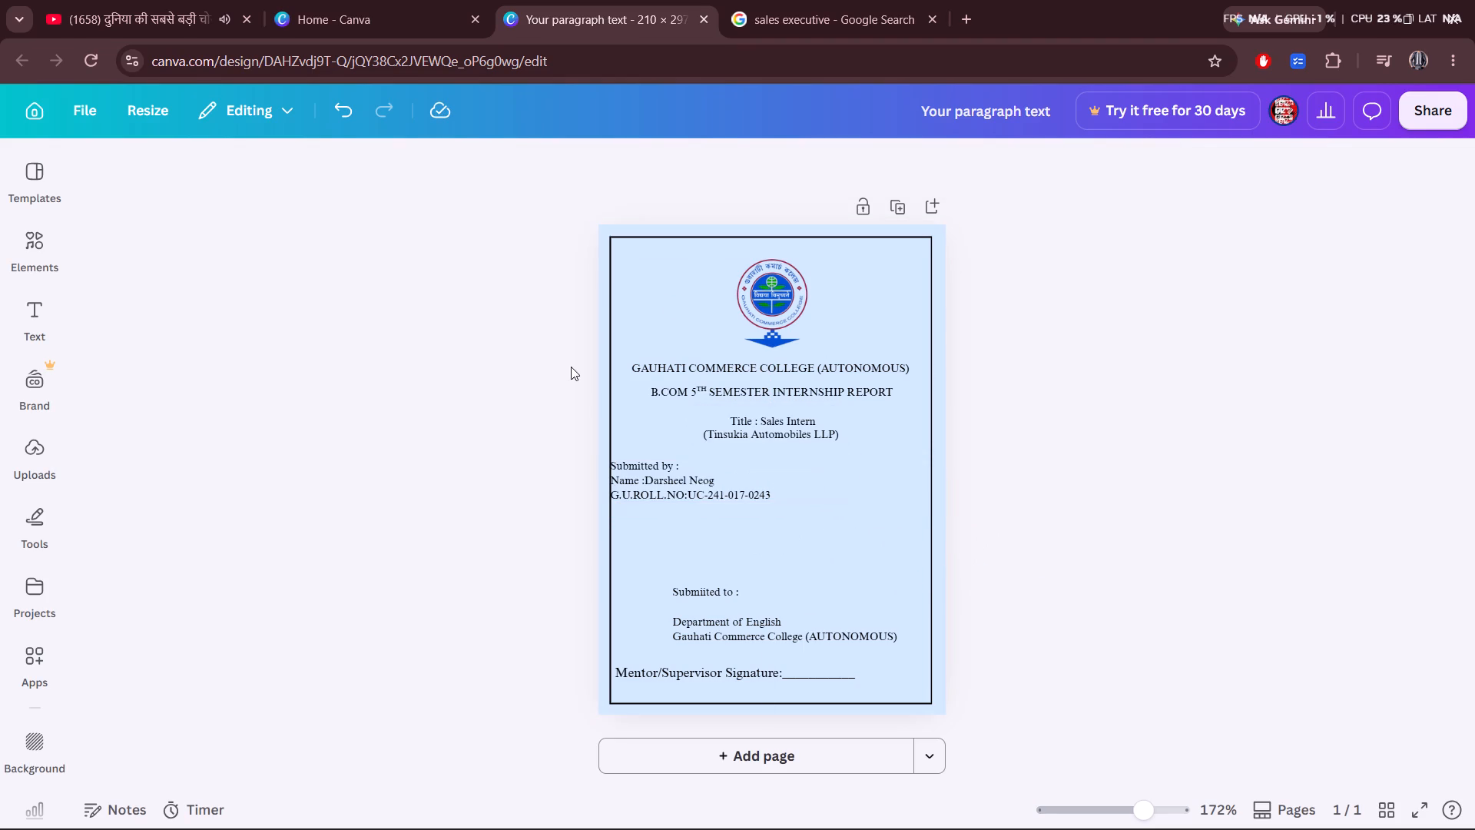
Shift the Submitted by block slightly down and inward so its text lines up with the start of the Mentor/Supervisor Signature line.
drag(683, 488, 688, 498)
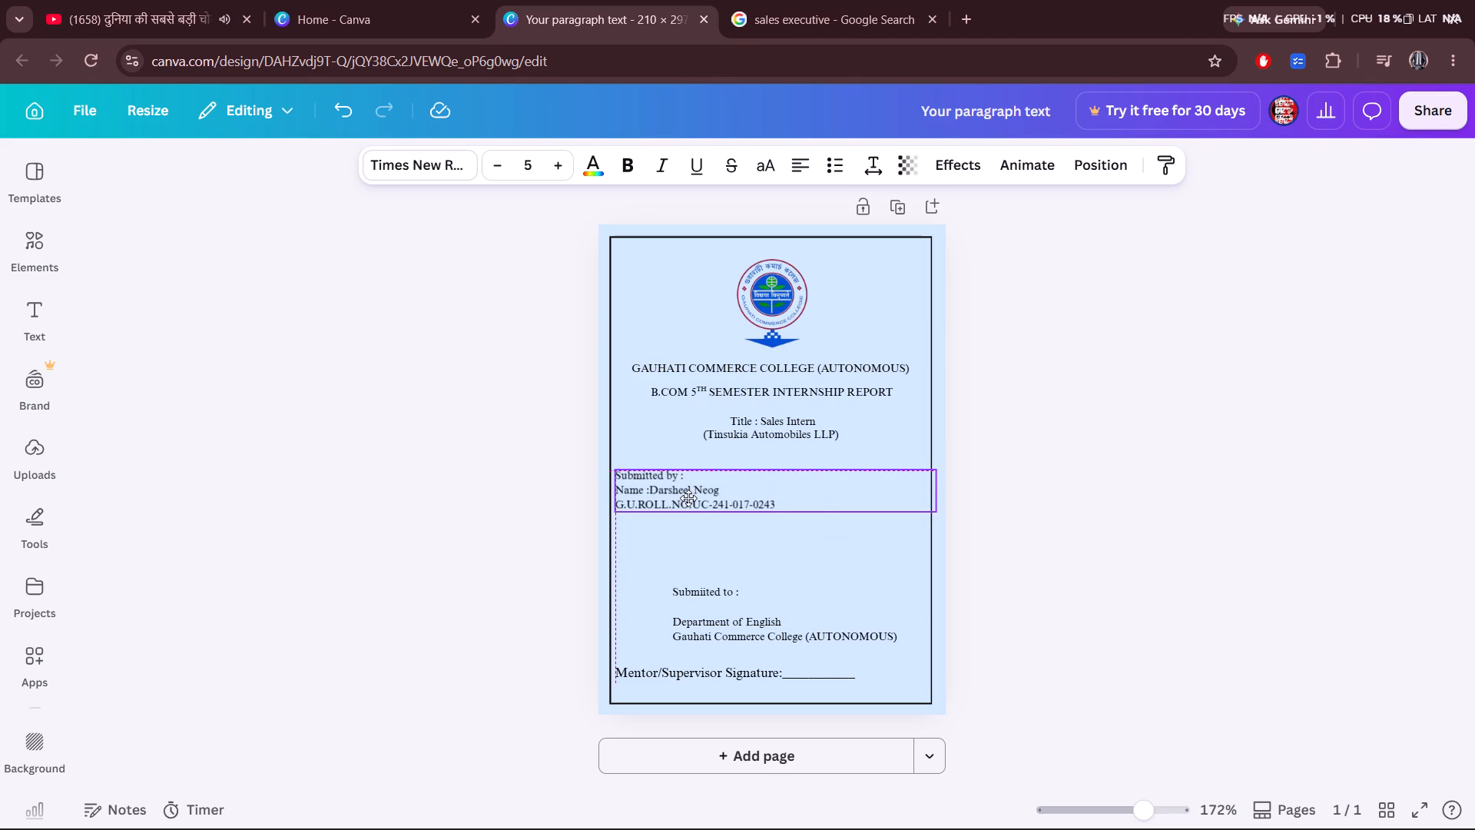
drag(688, 498, 688, 501)
click(1214, 329)
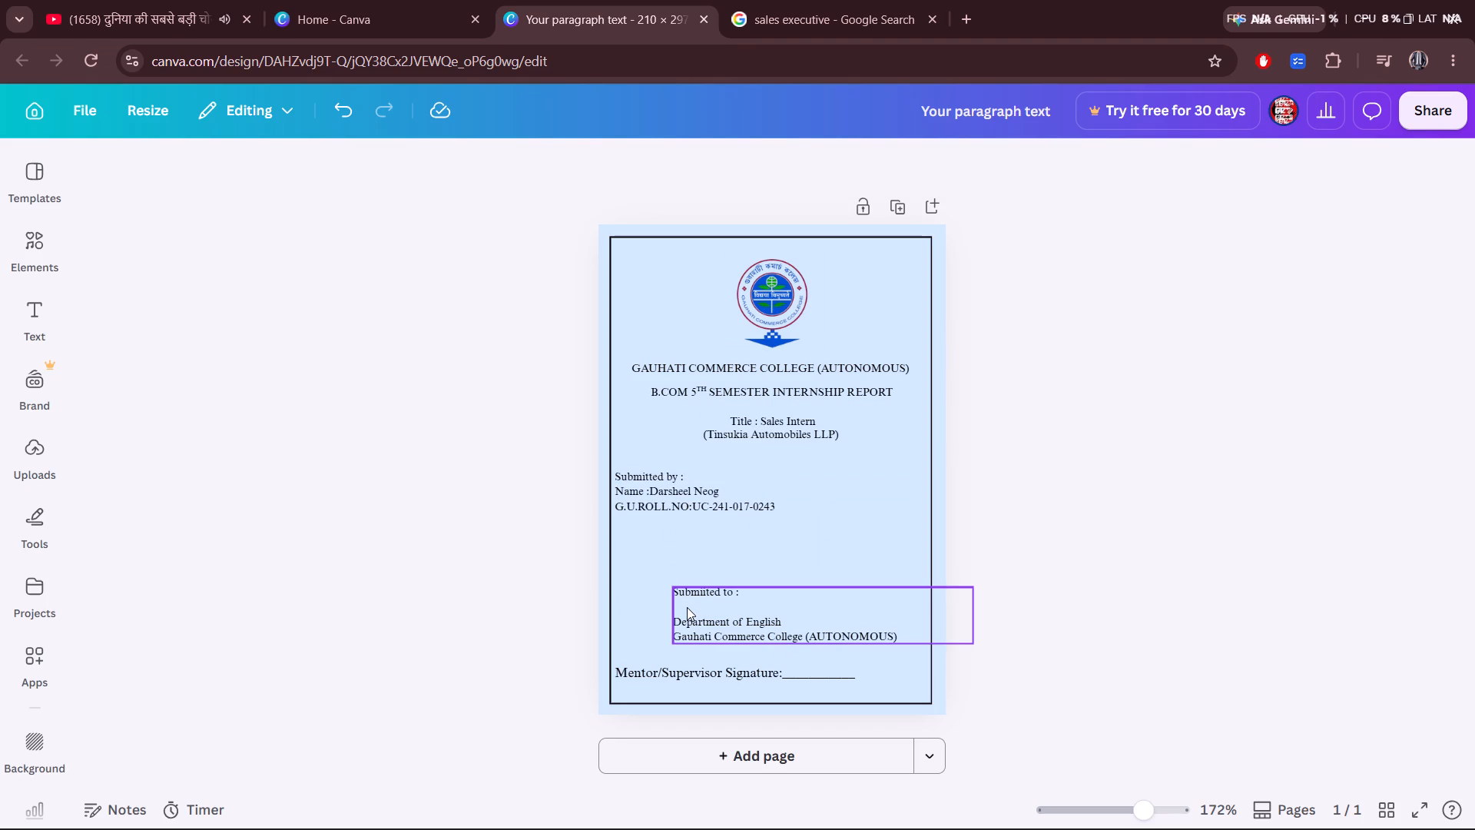
Insert a space after the colon in the G.U.ROLL.NO line of the Submitted by block.
click(711, 491)
click(840, 508)
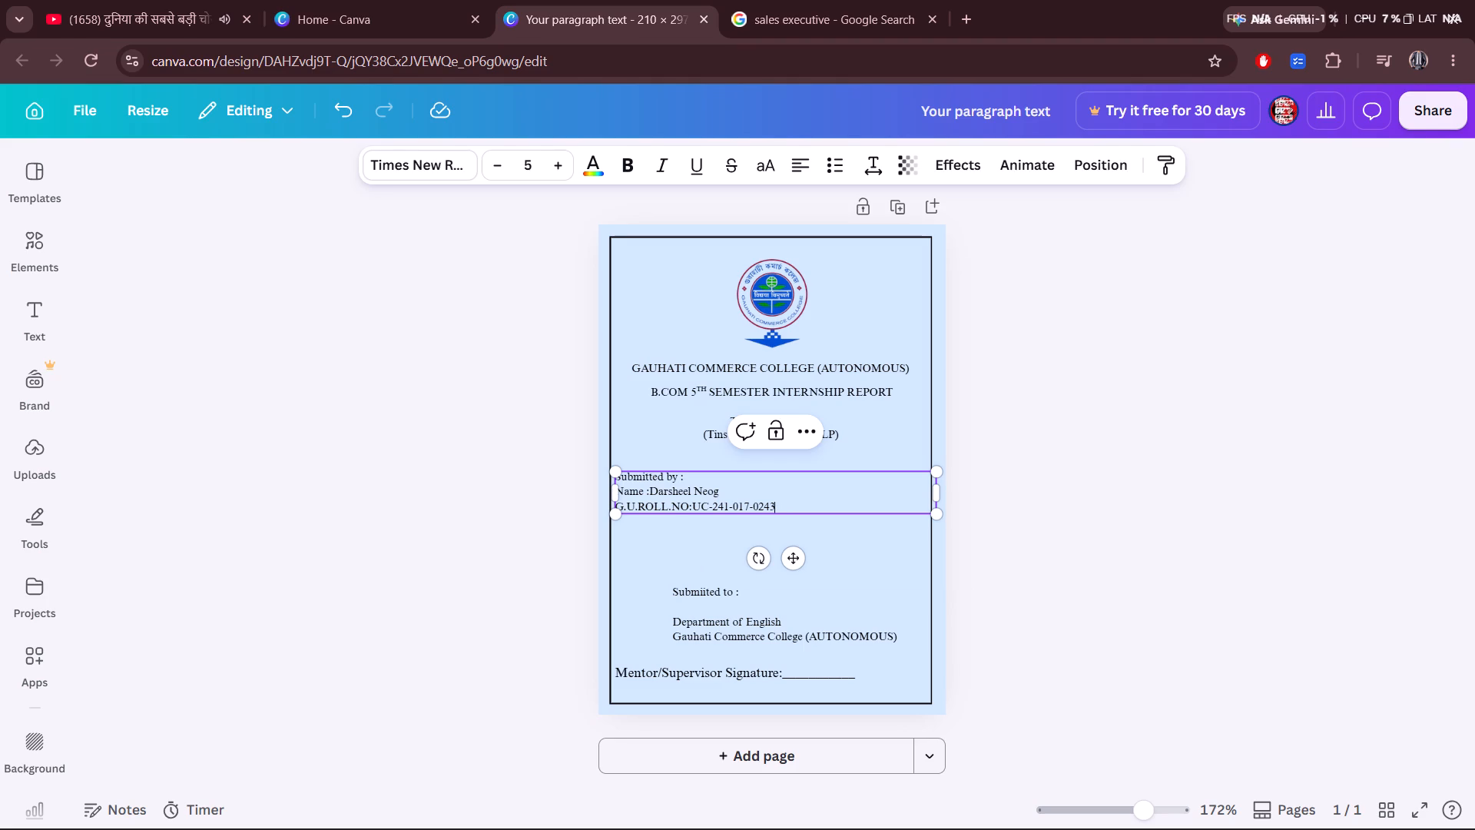
key(Left)
key(Left)
key(Left)
key(Left)
key(Left)
key(Left)
key(Left)
key(Left)
key(Left)
key(Left)
key(Left)
key(Left)
key(Left)
key(Left)
key(Left)
key(space)
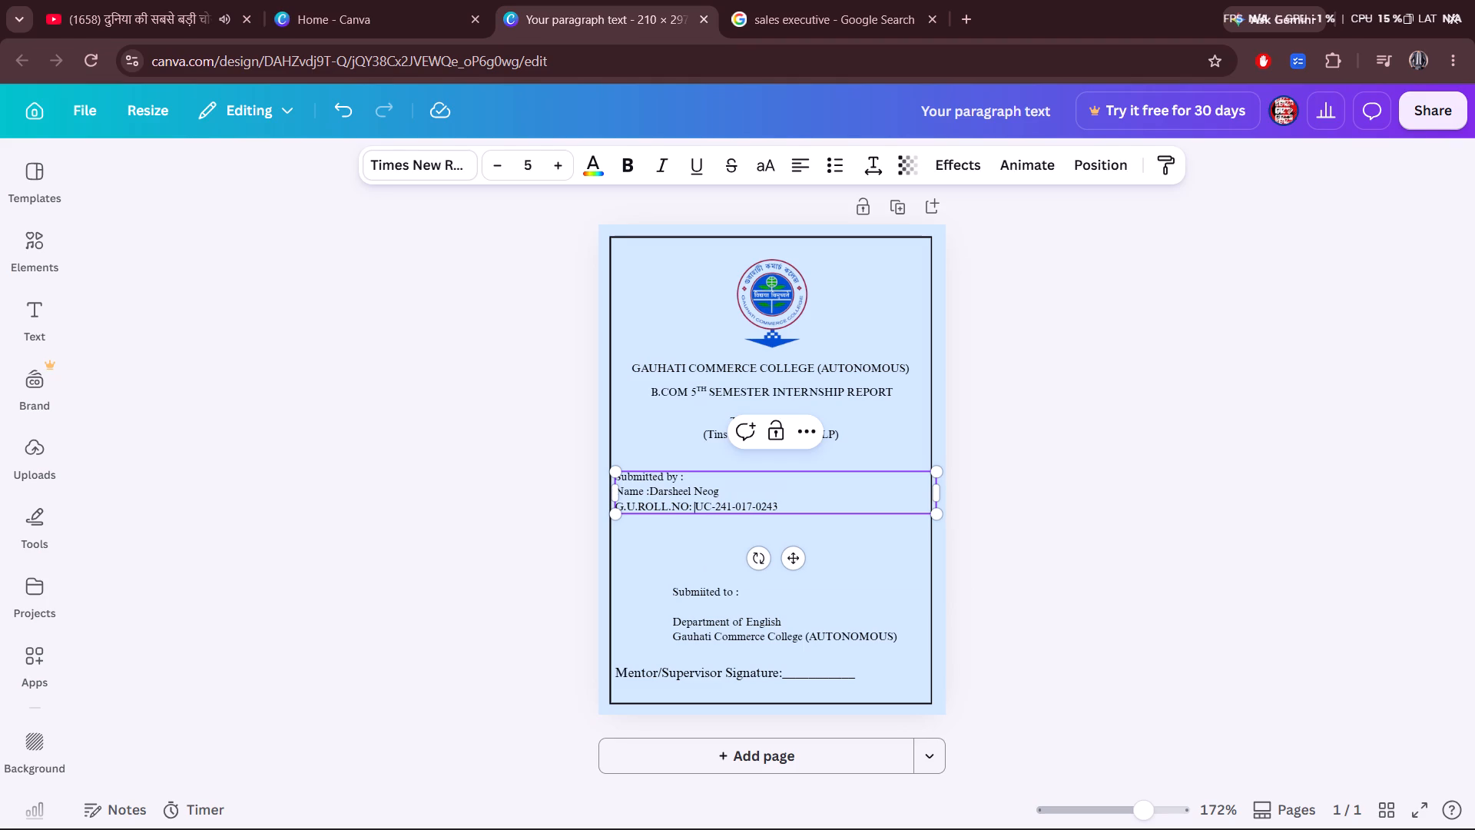
Change the roll number label to GU ROLL NO, replacing the full stops with plain word spacing.
key(Left)
key(Left)
key(Left)
key(Left)
key(Left)
key(Left)
key(Left)
key(Left)
key(Left)
key(3)
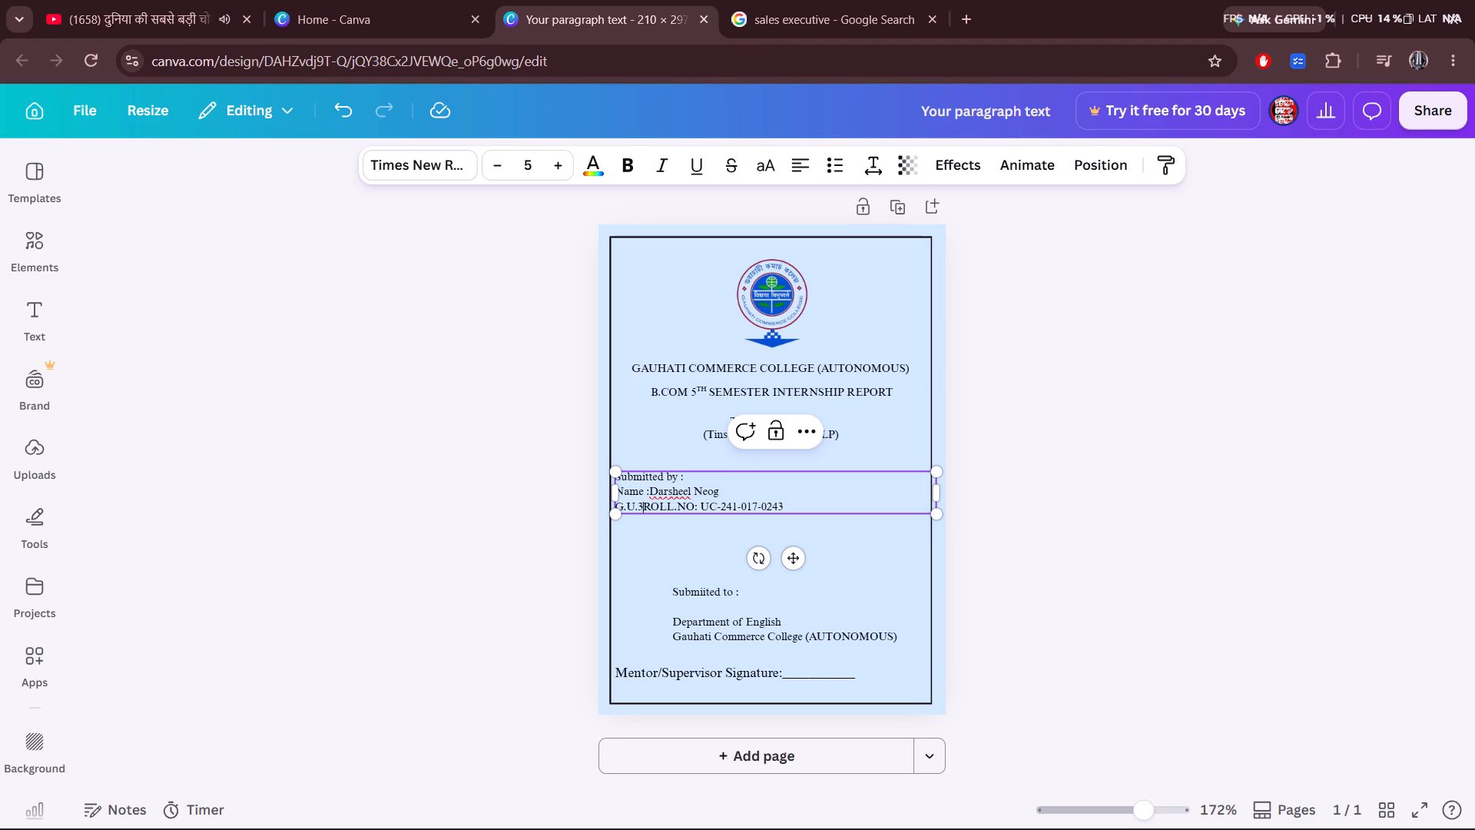
key(Right)
key(Right)
key(Left)
key(Left)
key(Left)
key(Right)
key(BackSpace)
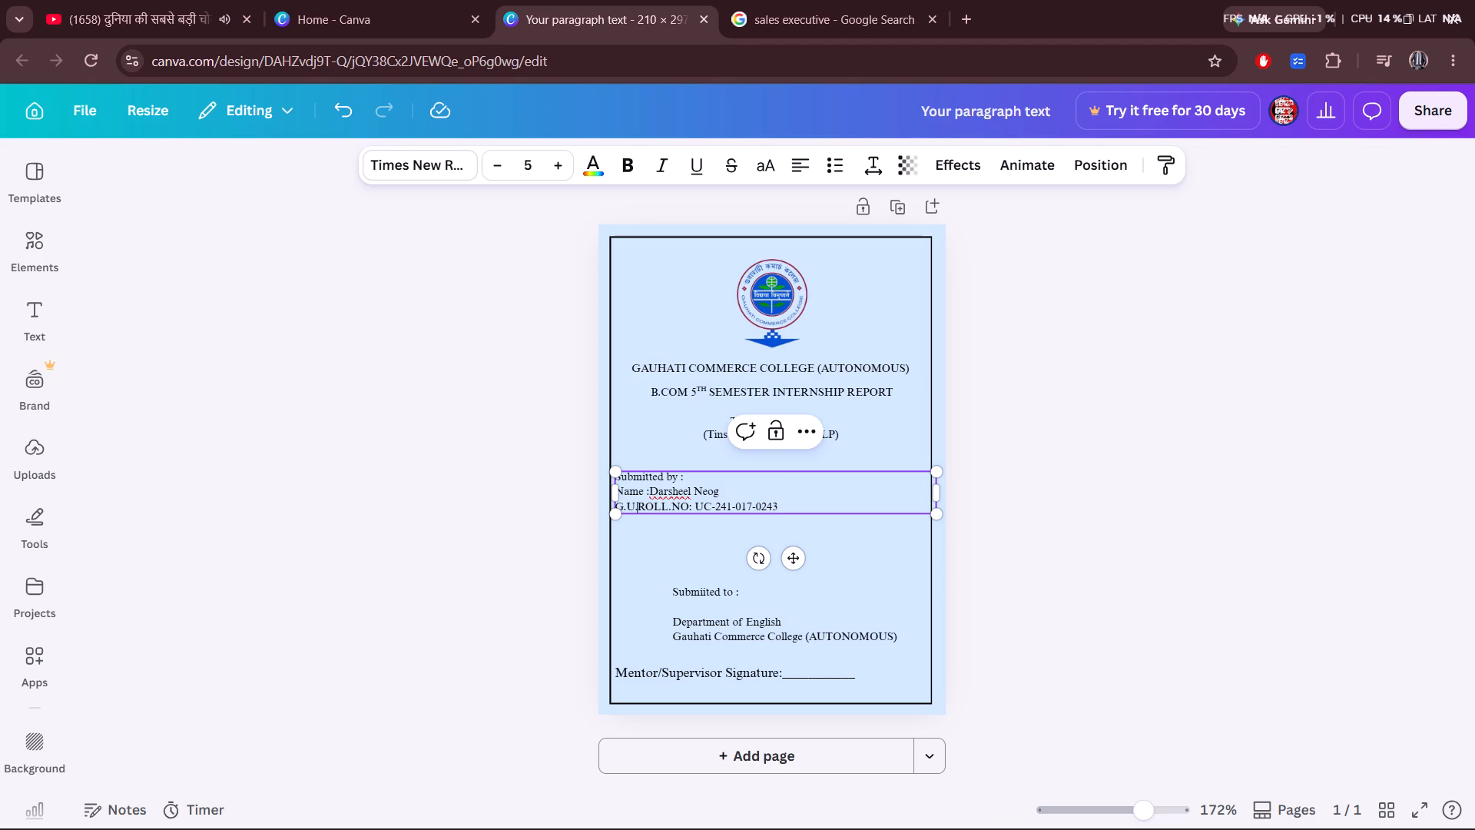
key(BackSpace)
key(Left)
key(BackSpace)
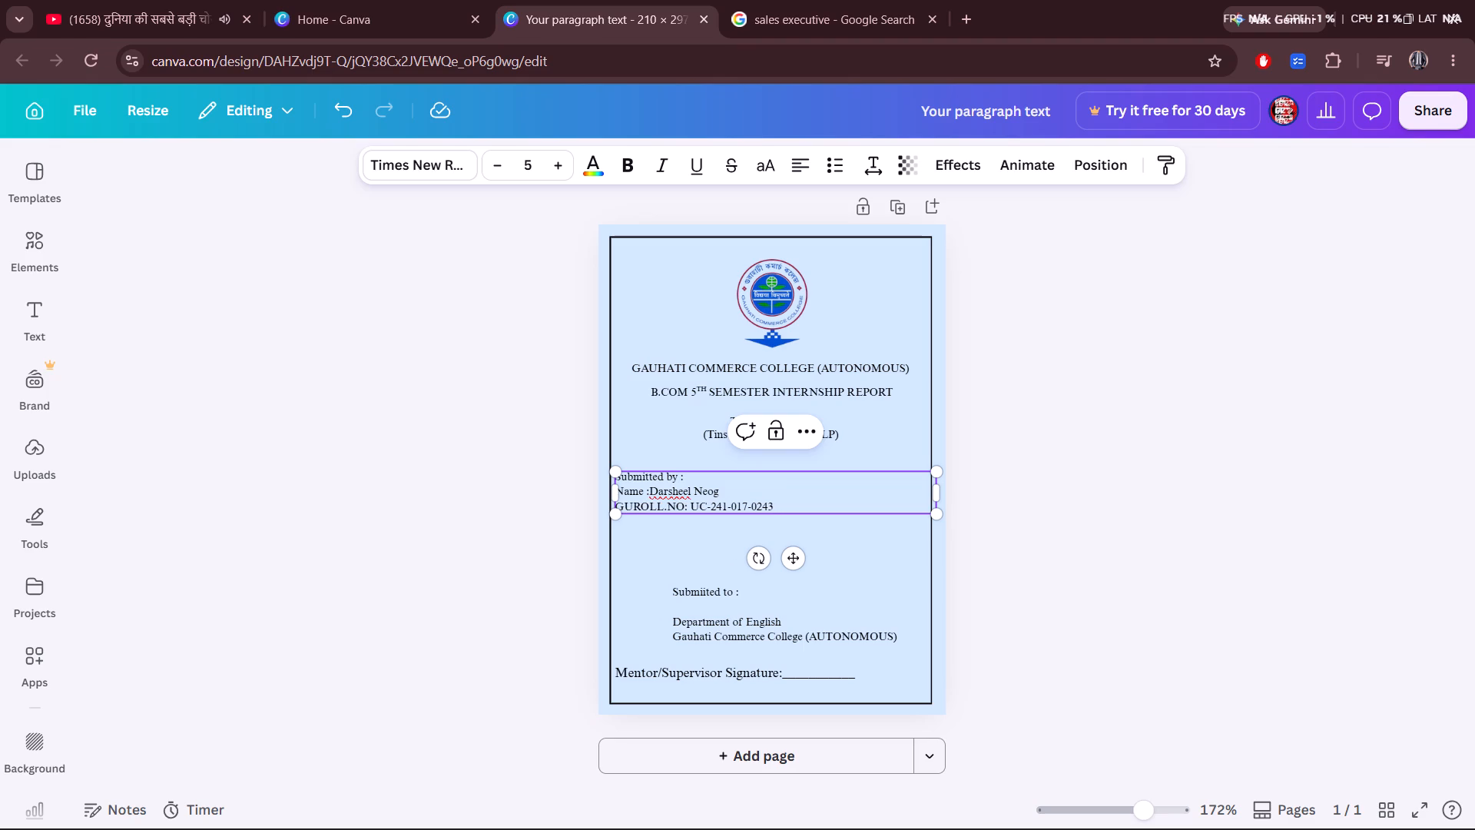
key(Right)
key(space)
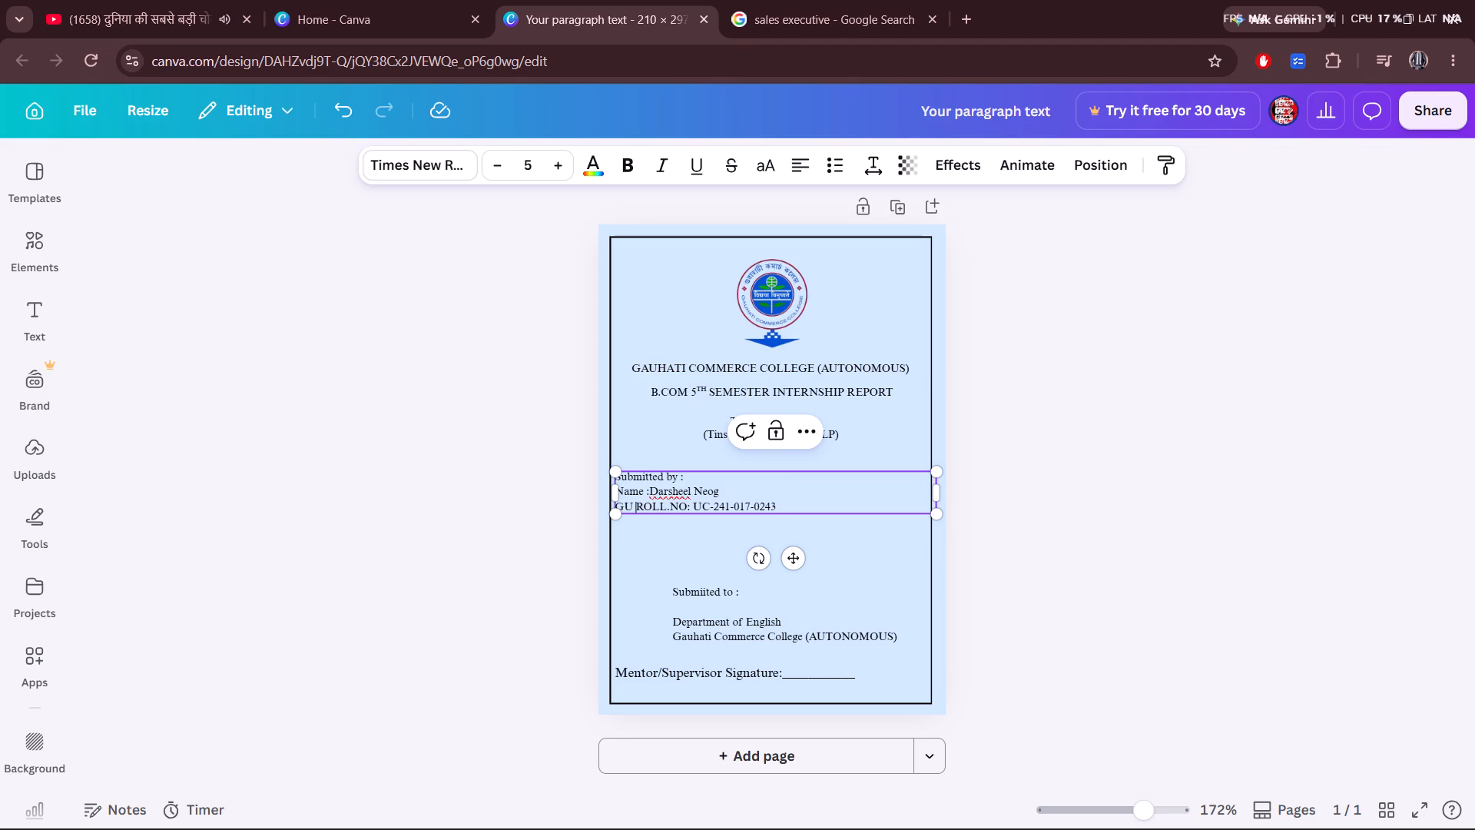
key(Right)
key(Right)
key(Right)
key(Right)
key(space)
key(Right)
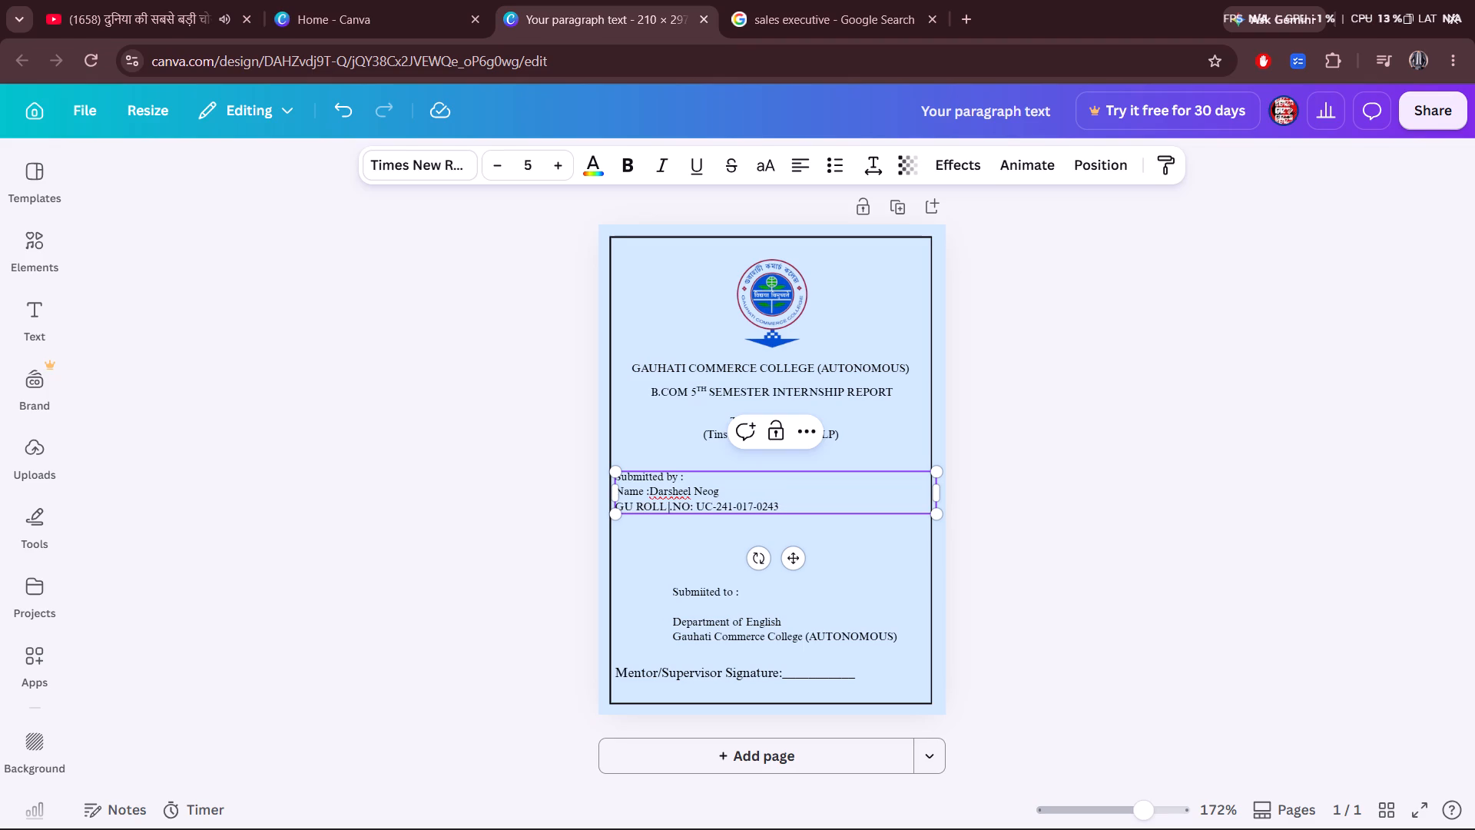
key(BackSpace)
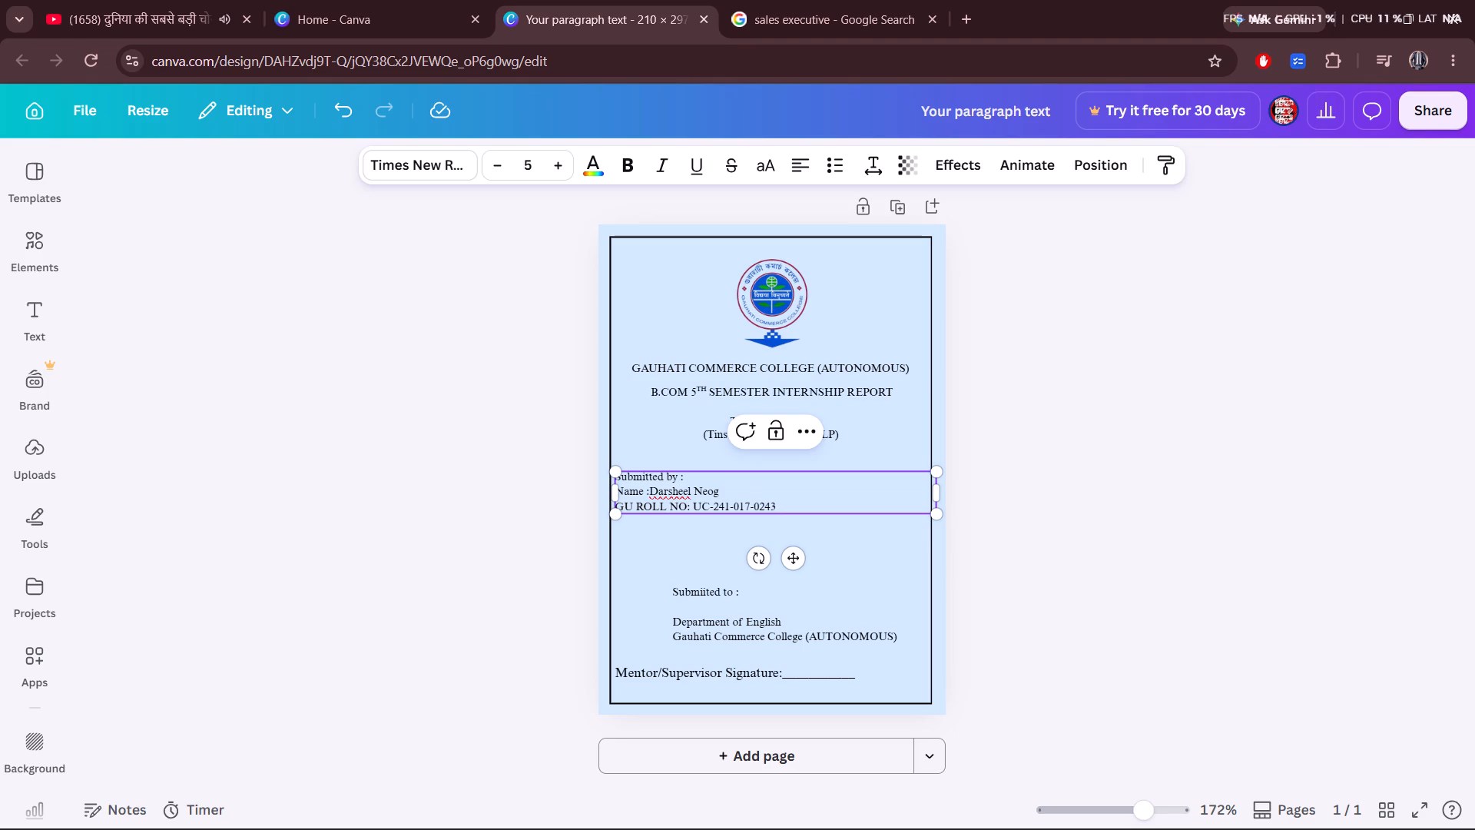
Add a semester line with the value V below the roll number line in the Submitted by block.
key(Right)
key(Right)
key(Right)
key(Right)
key(Right)
key(Right)
key(Right)
key(Right)
key(Right)
key(Right)
key(Right)
key(Right)
key(Right)
key(Right)
key(Right)
key(Right)
key(Right)
key(Right)
key(Right)
key(Right)
key(Right)
key(Right)
key(Return)
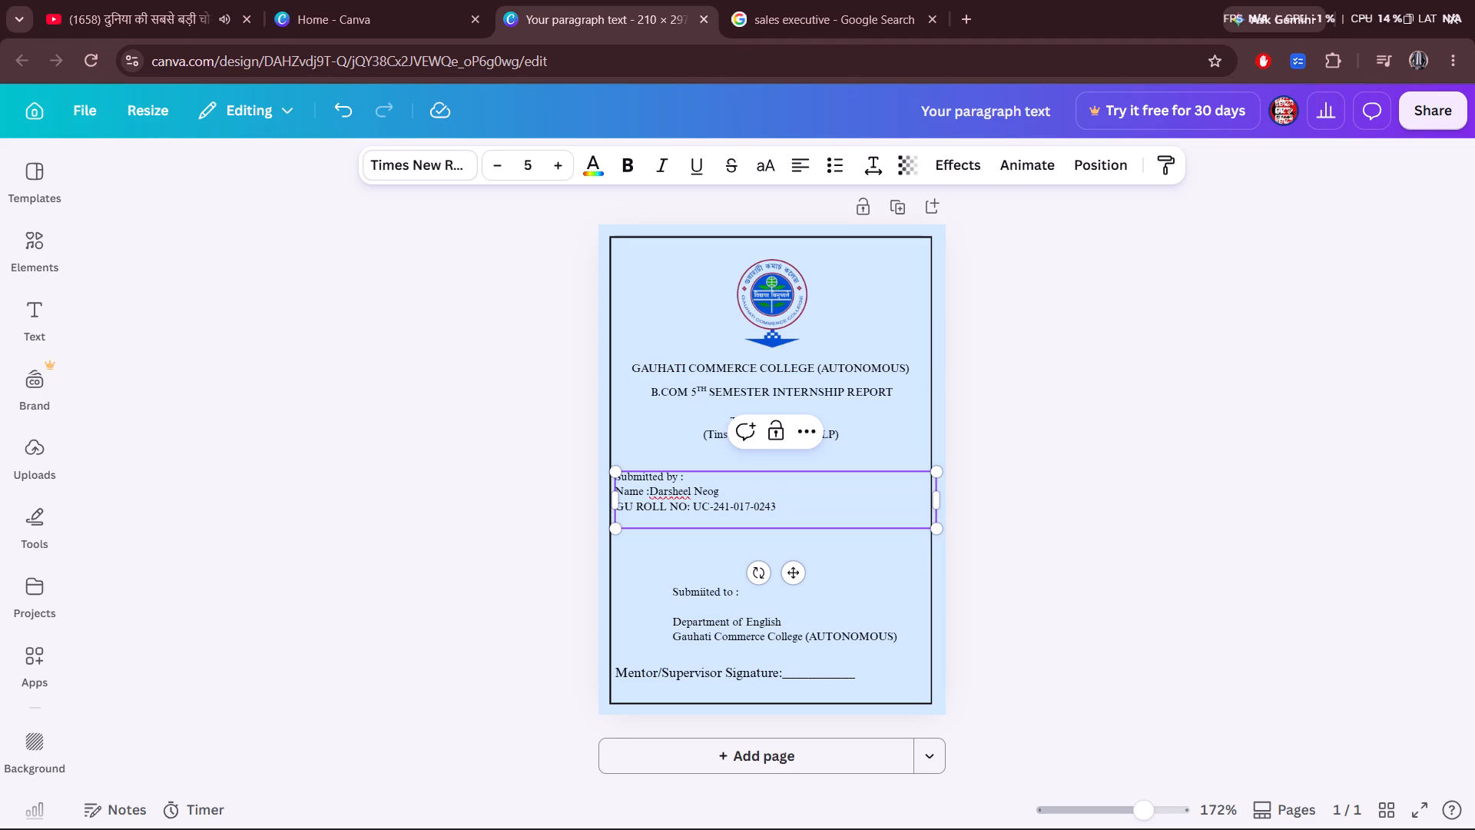
text(SEME)
key(BackSpace)
key(BackSpace)
text(emester)
key(BackSpace)
Retype the roll number label in the Submitted by block in title case as Gu Roll No.
key(Up)
key(Up)
key(Down)
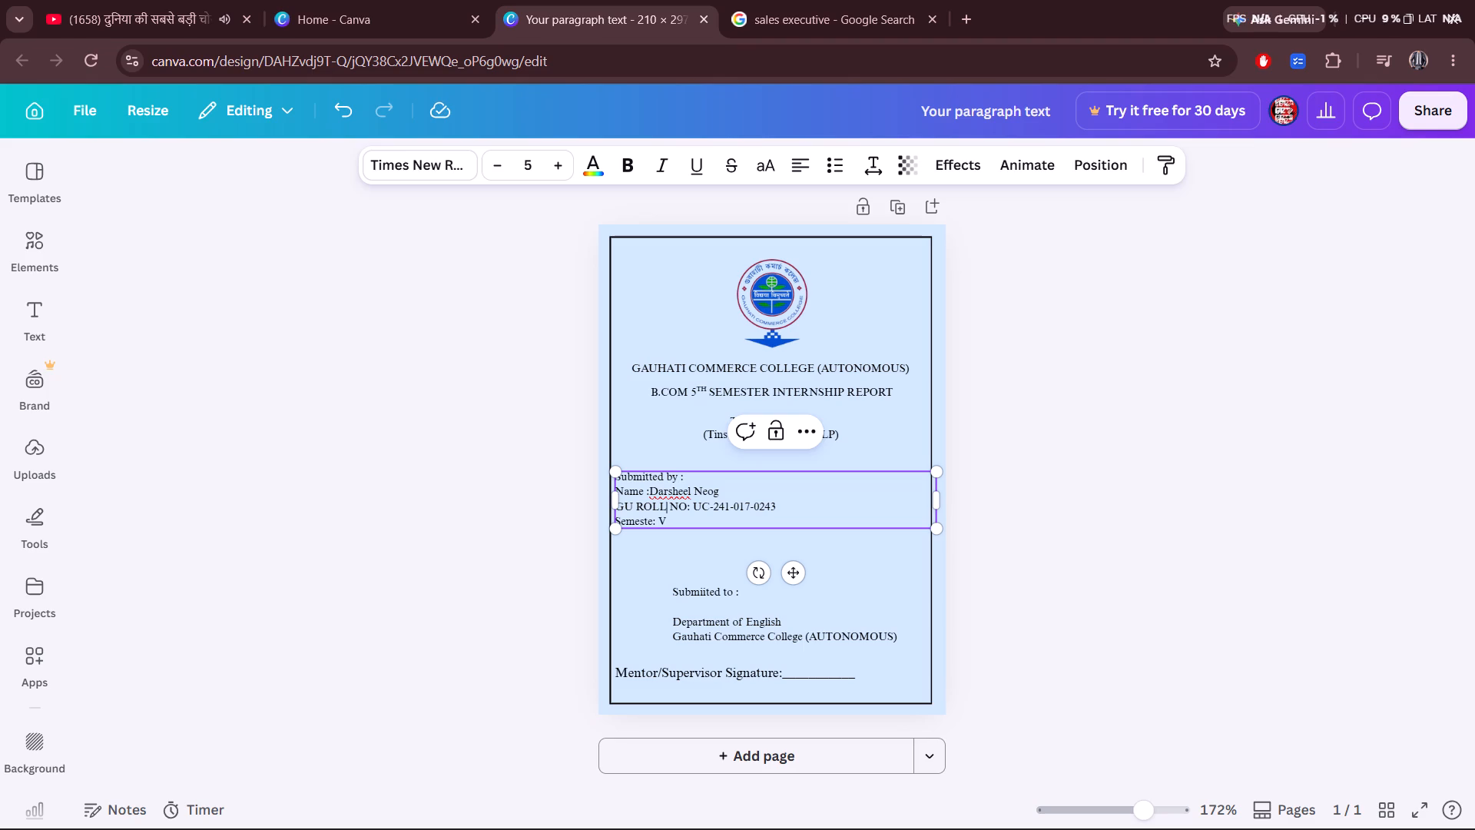
key(Right)
key(Right)
key(Right)
key(BackSpace)
key(BackSpace)
key(BackSpace)
key(BackSpace)
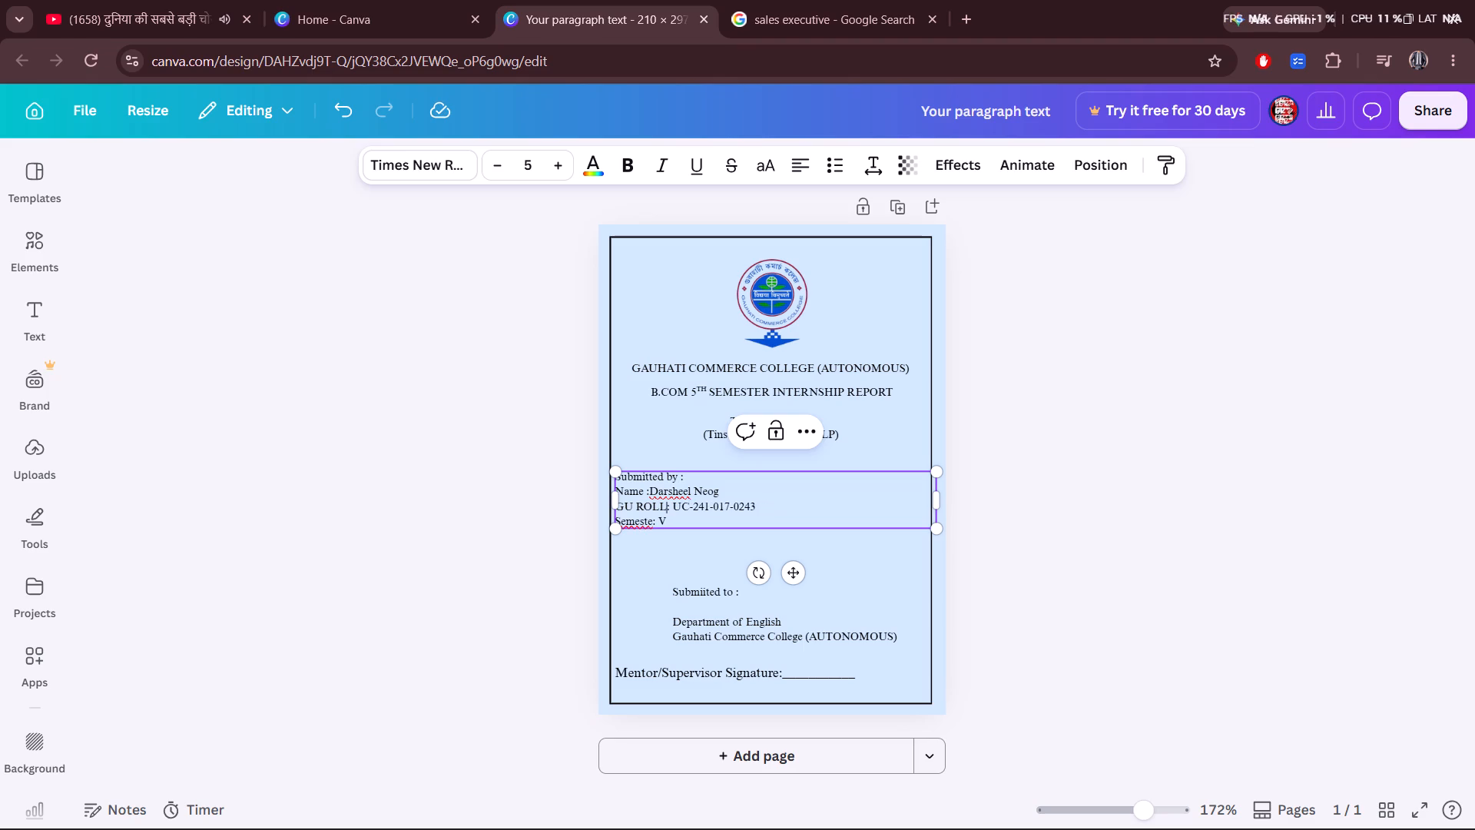
key(BackSpace)
key(BackSpace)
key(BackSpace)
key(BackSpace)
key(BackSpace)
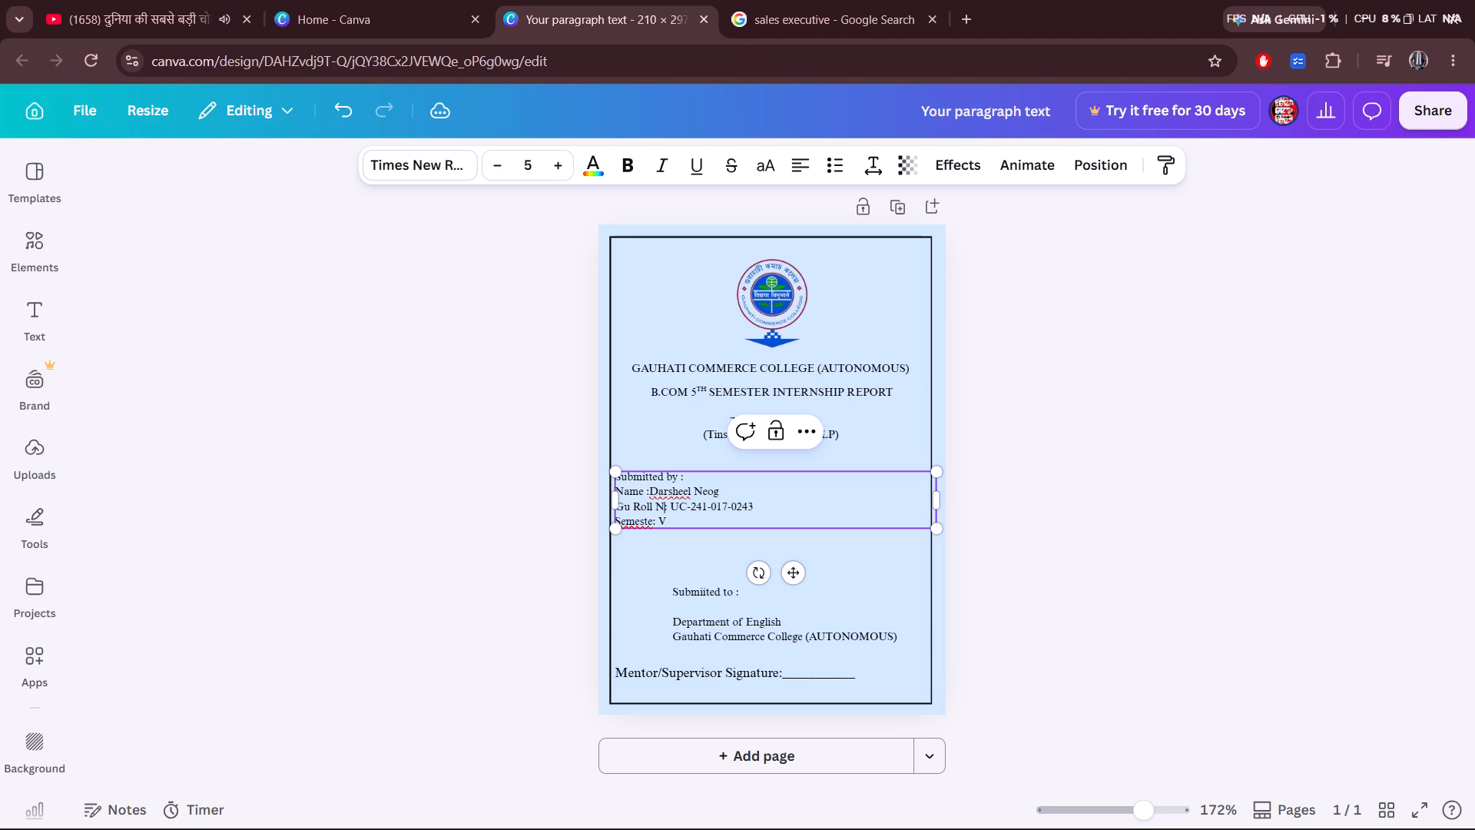
key(BackSpace)
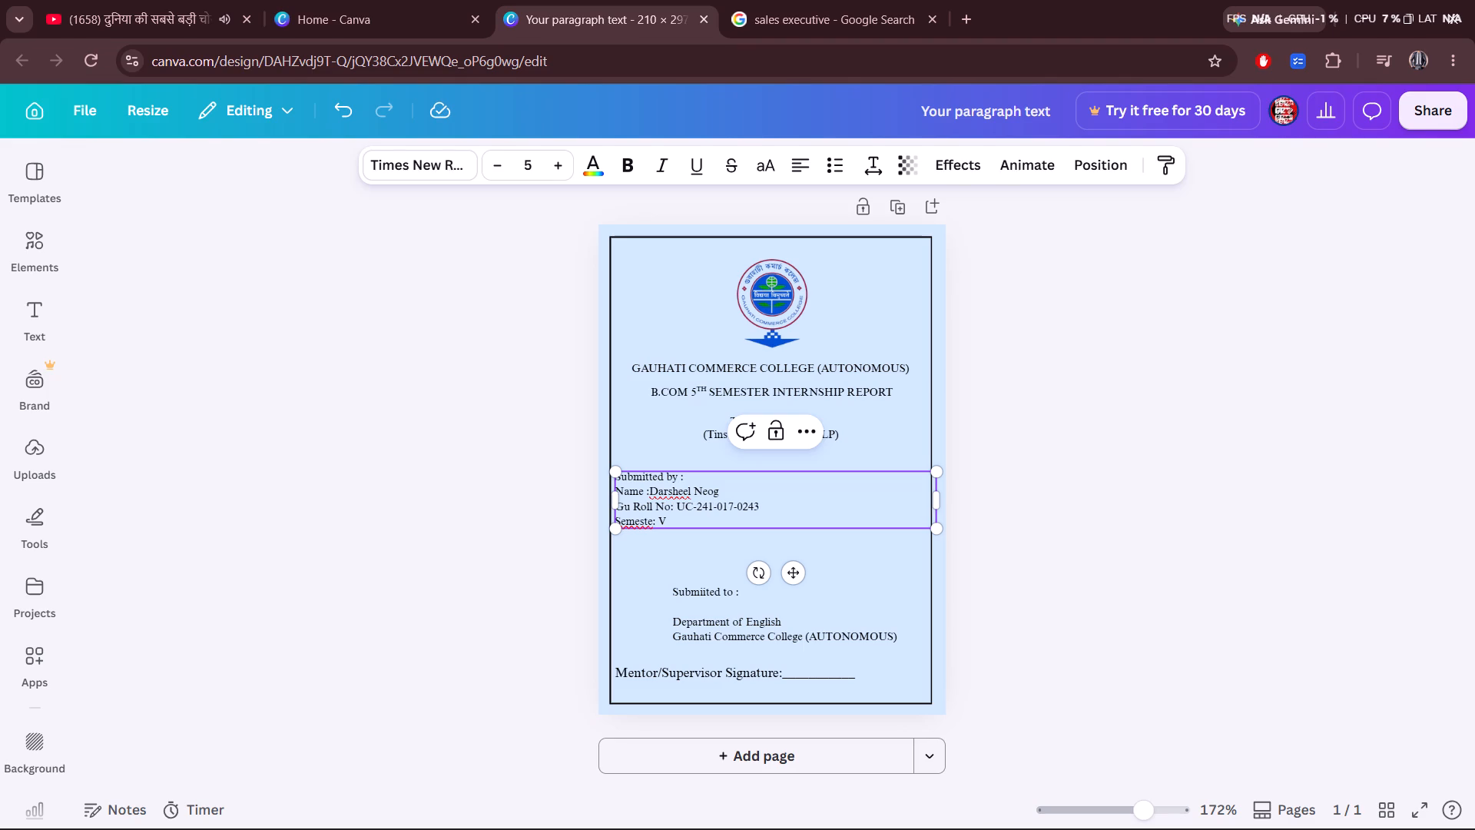
Correct Gu to capital GU so the roll number label reads GU Roll No.
key(Left)
key(Left)
key(Left)
key(Left)
key(Left)
key(Left)
key(Left)
key(Left)
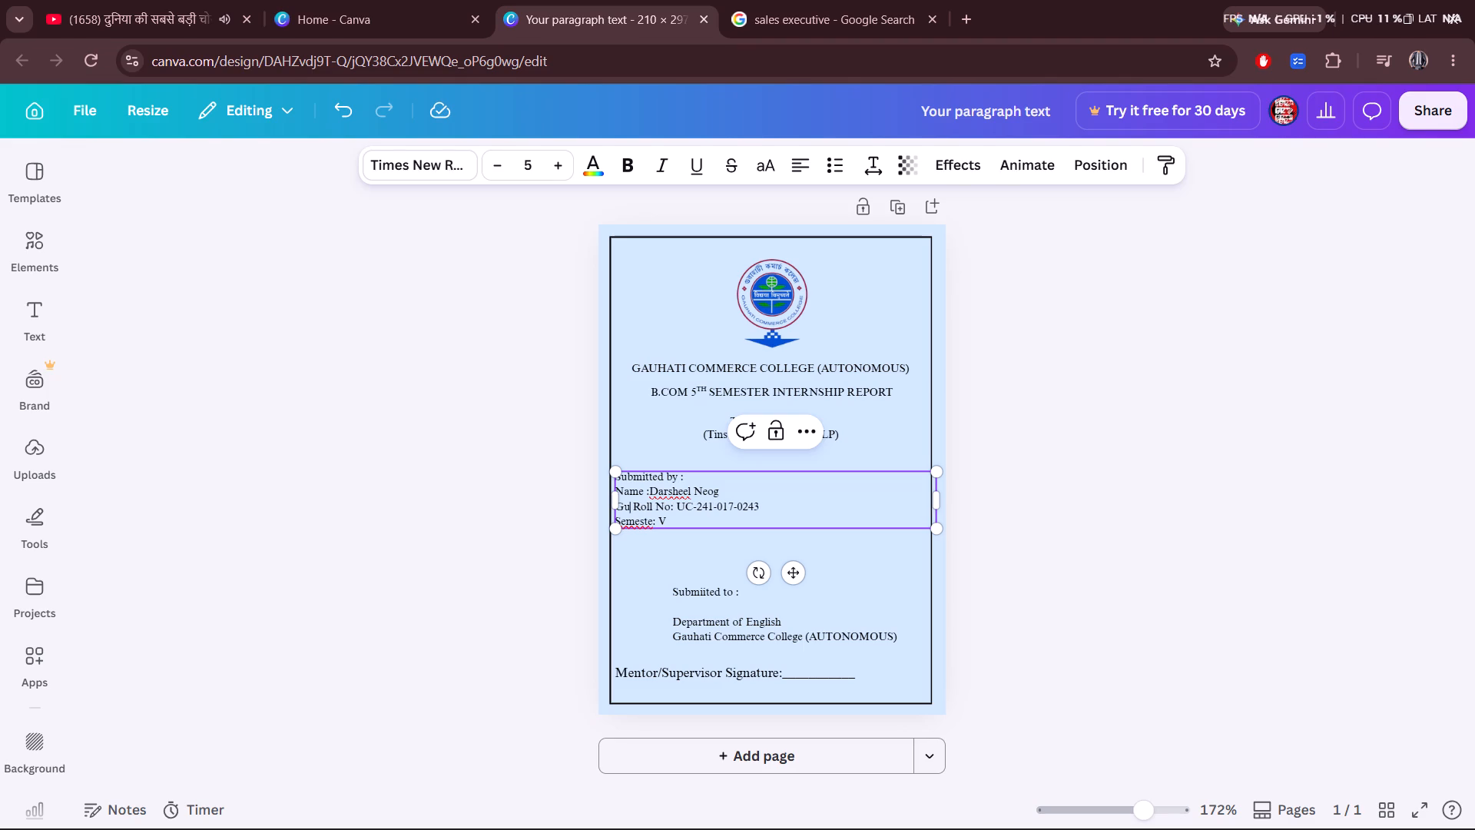
key(Down)
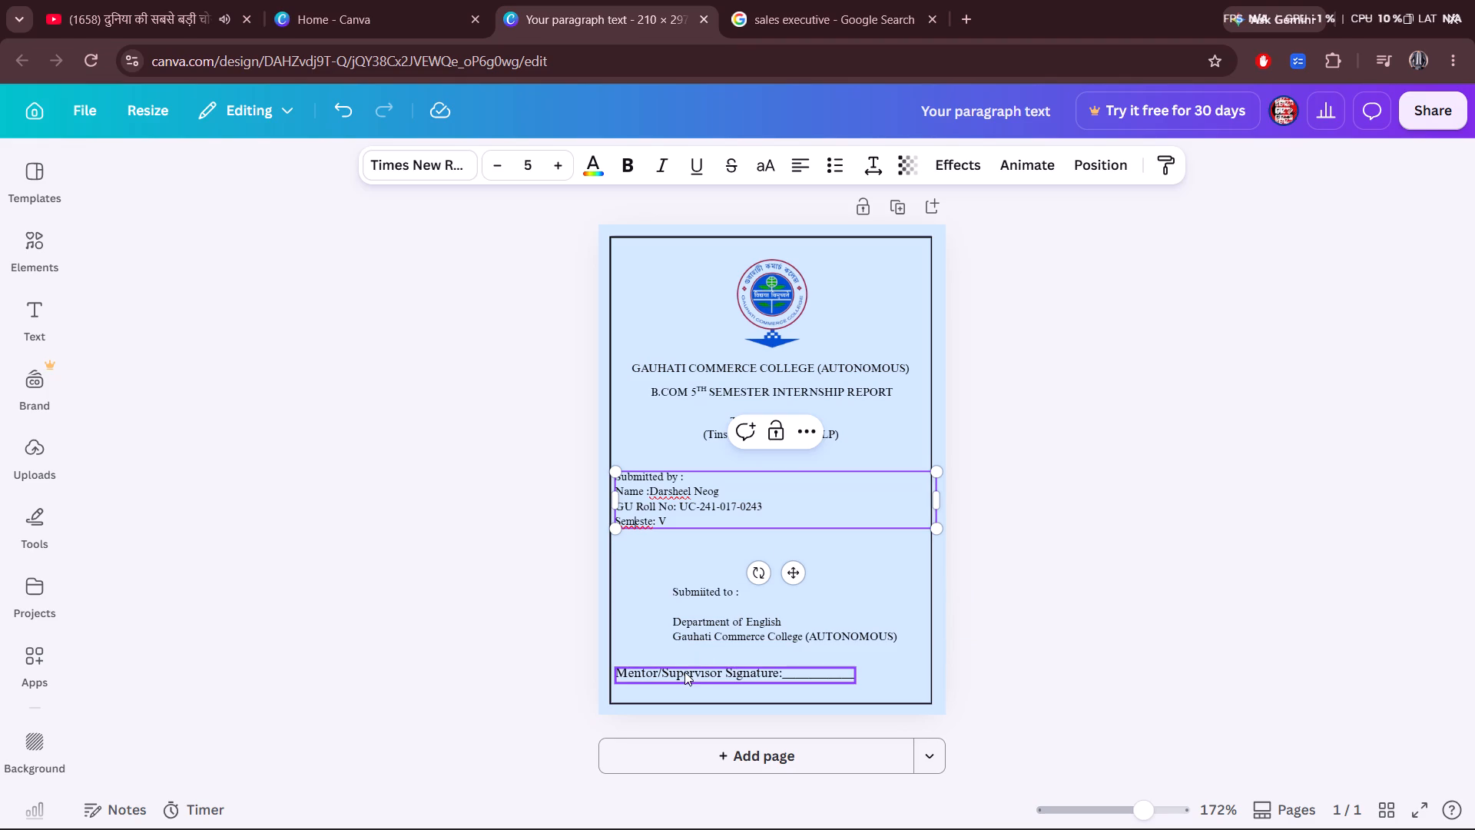
Move the Mentor/Supervisor Signature line up into the gap between the Submitted by and Submitted to blocks.
drag(684, 673, 689, 567)
Delete the Submitted to heading text above Department of English.
click(689, 593)
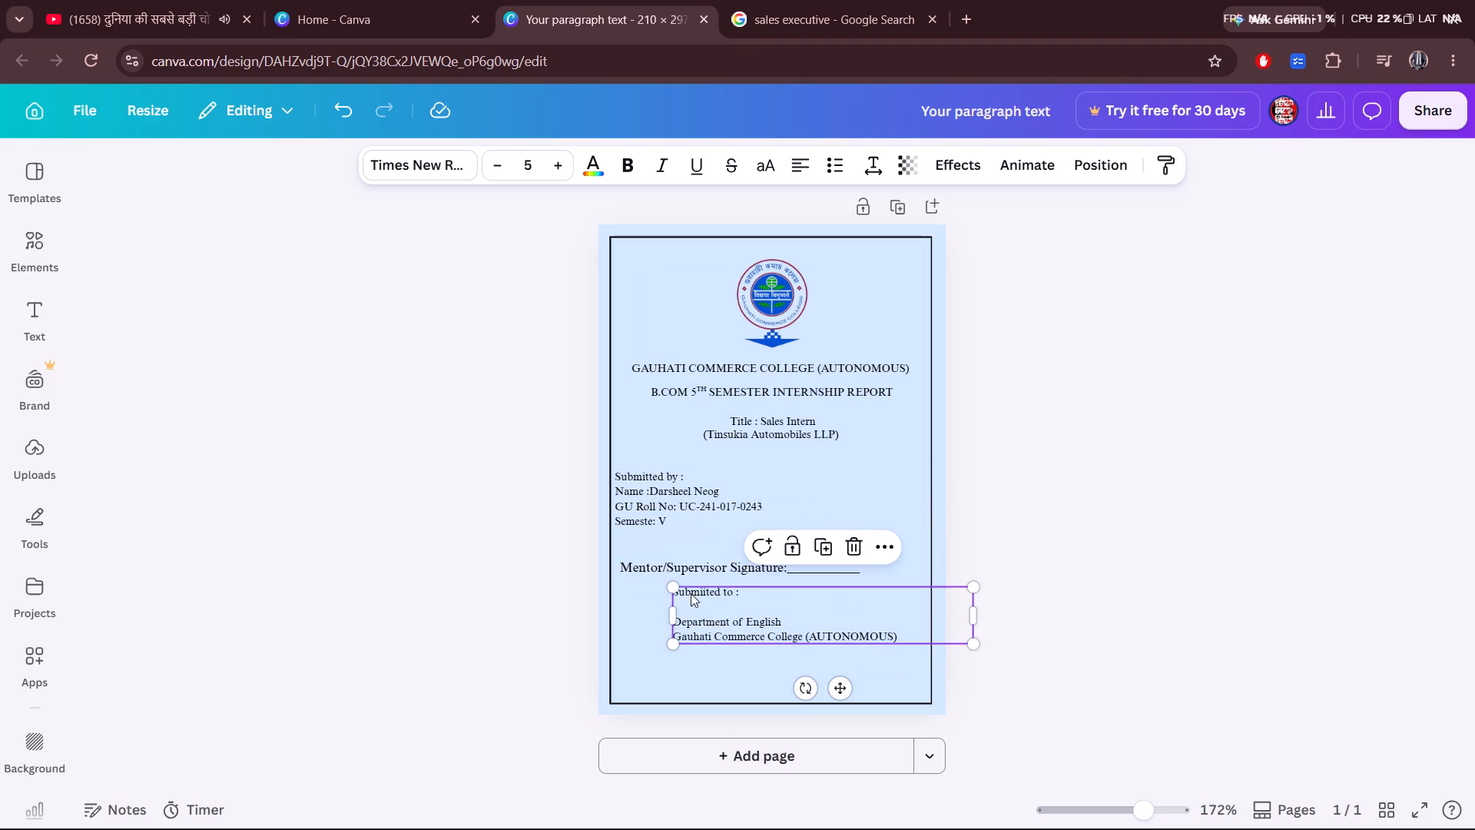
click(708, 593)
drag(749, 590, 661, 593)
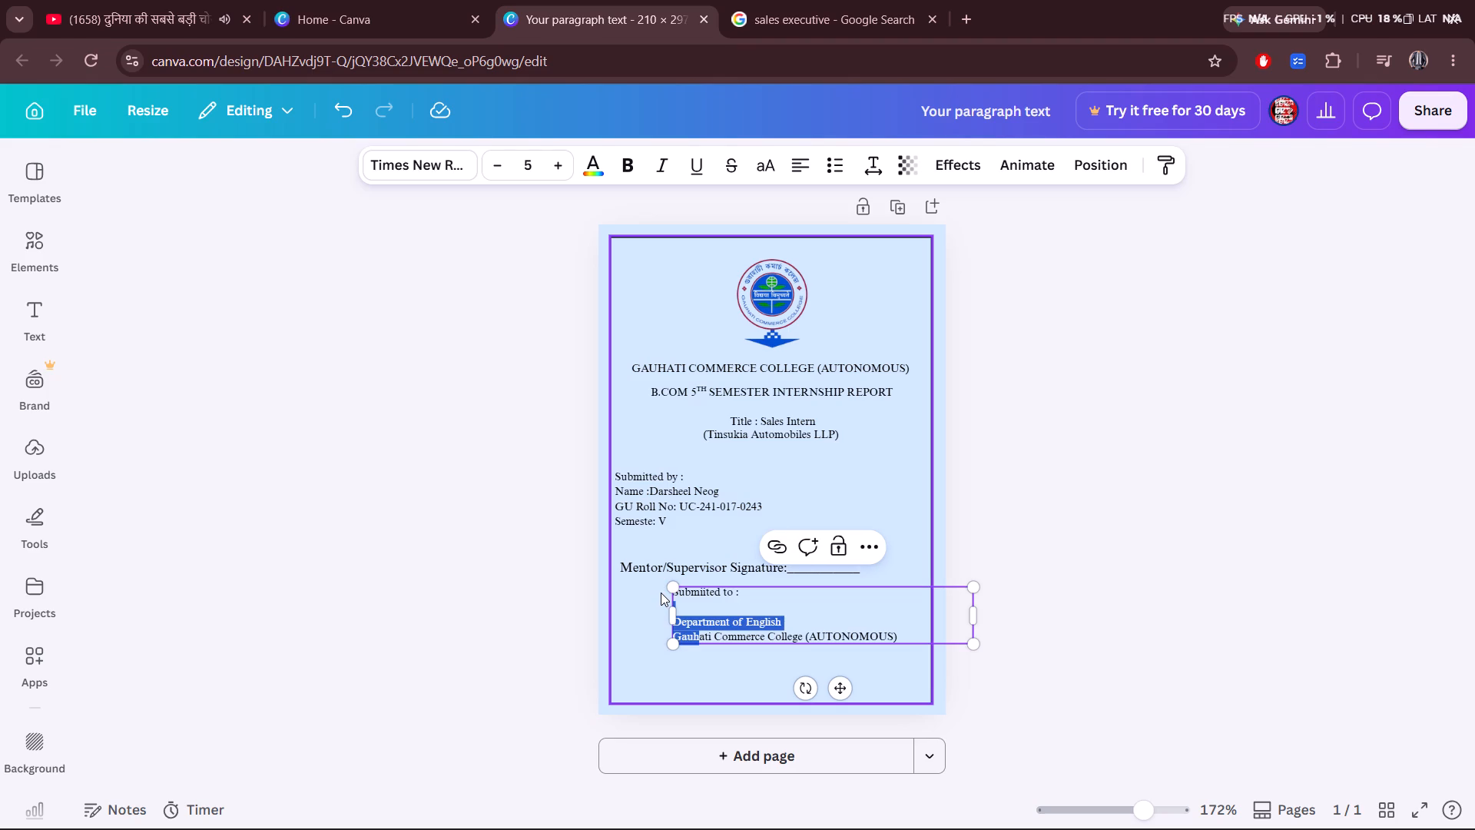
double_click(704, 598)
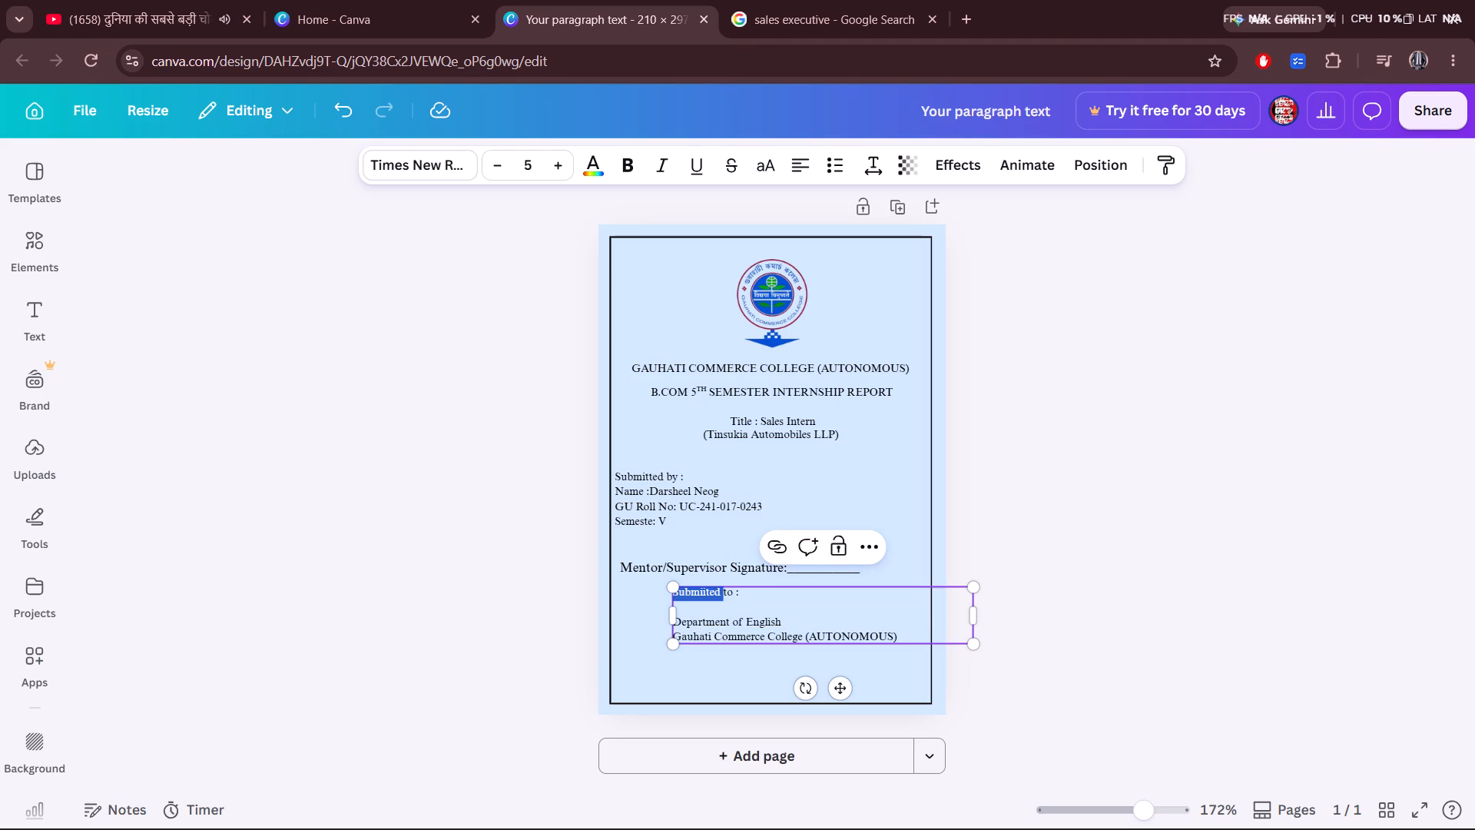
key(BackSpace)
key(Right)
key(Right)
key(Right)
key(Right)
key(BackSpace)
key(BackSpace)
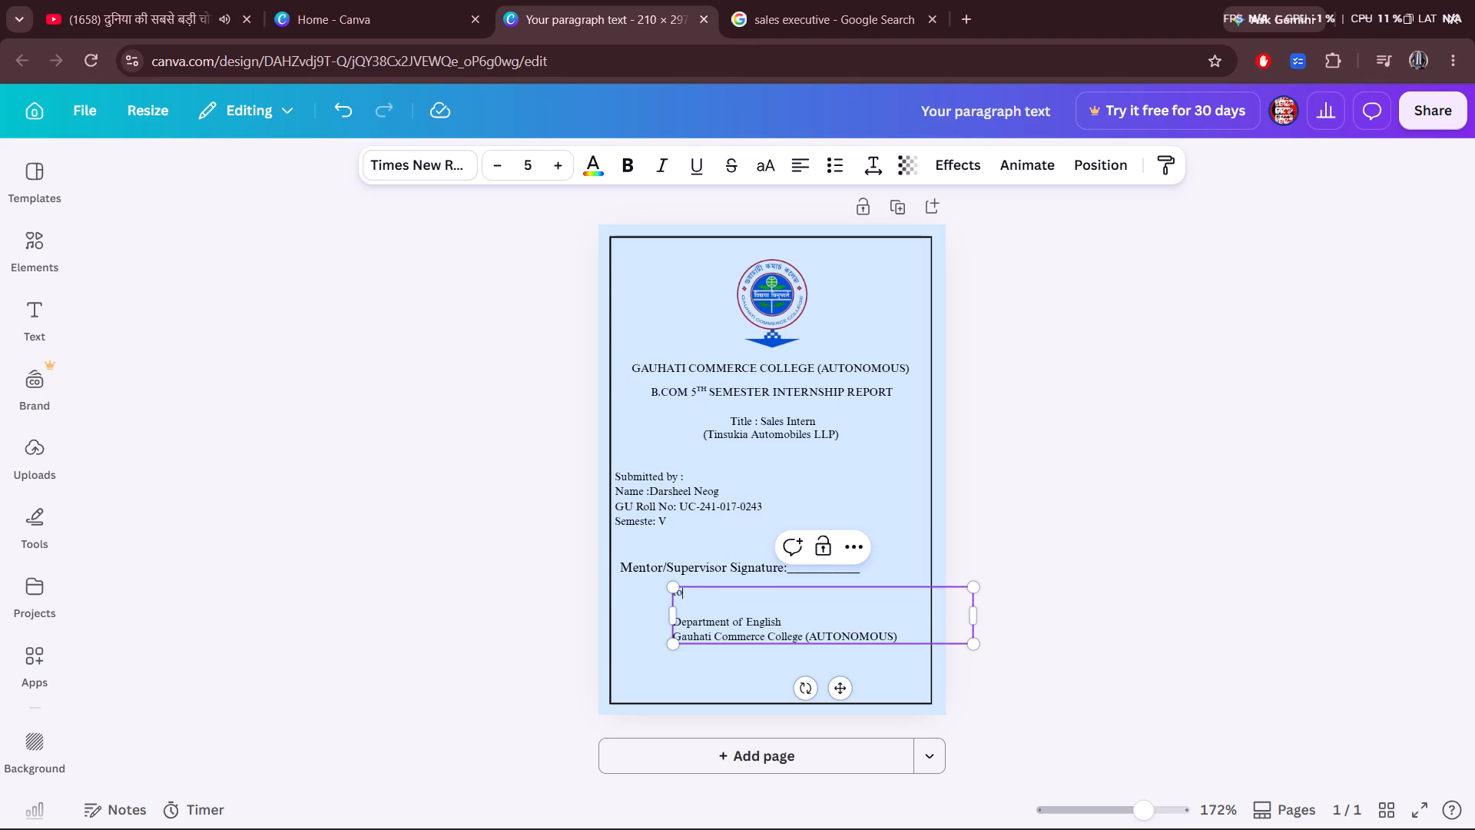
key(BackSpace)
key(BackSpace)
key(BackSpace)
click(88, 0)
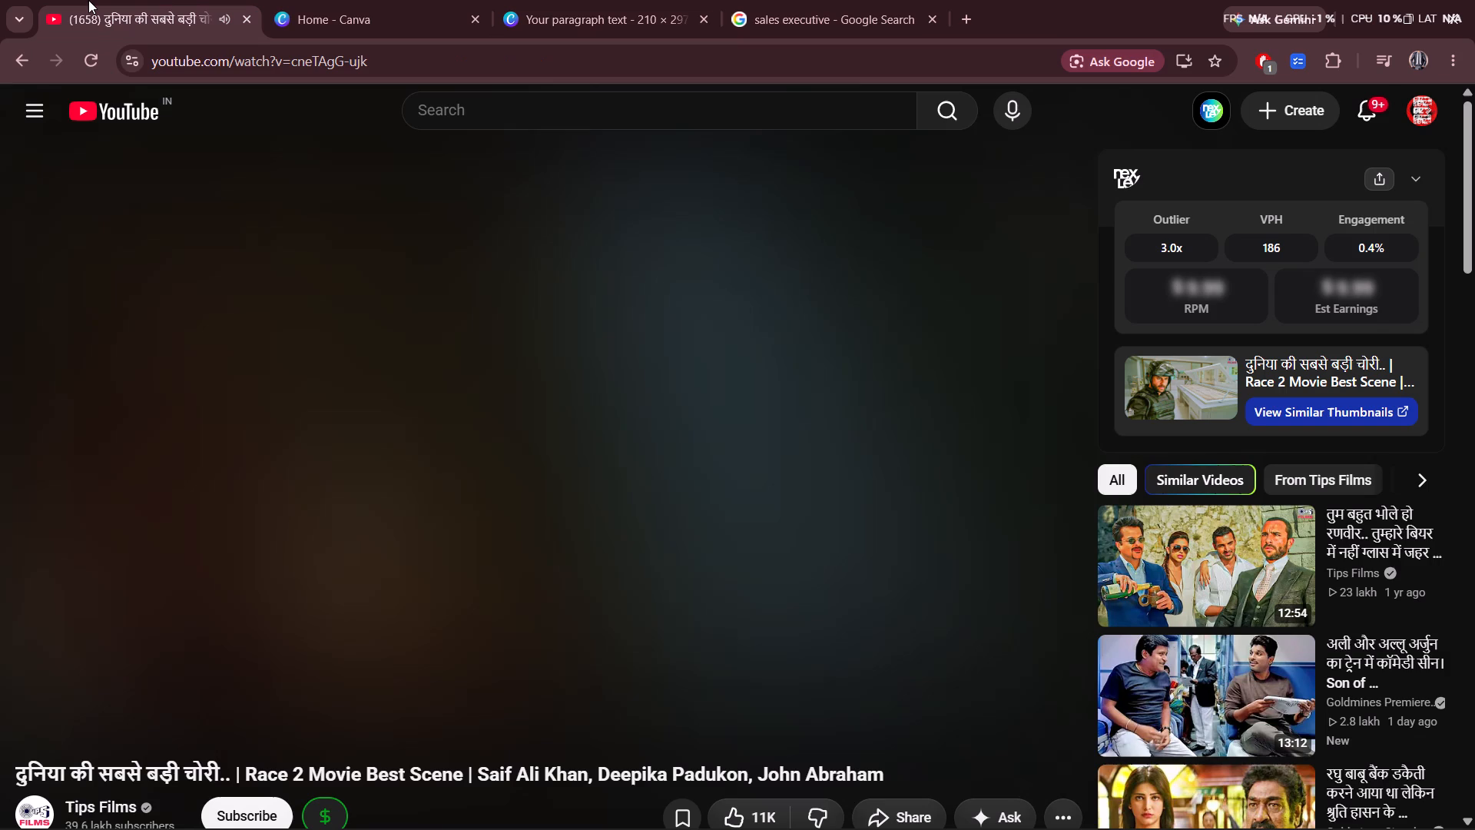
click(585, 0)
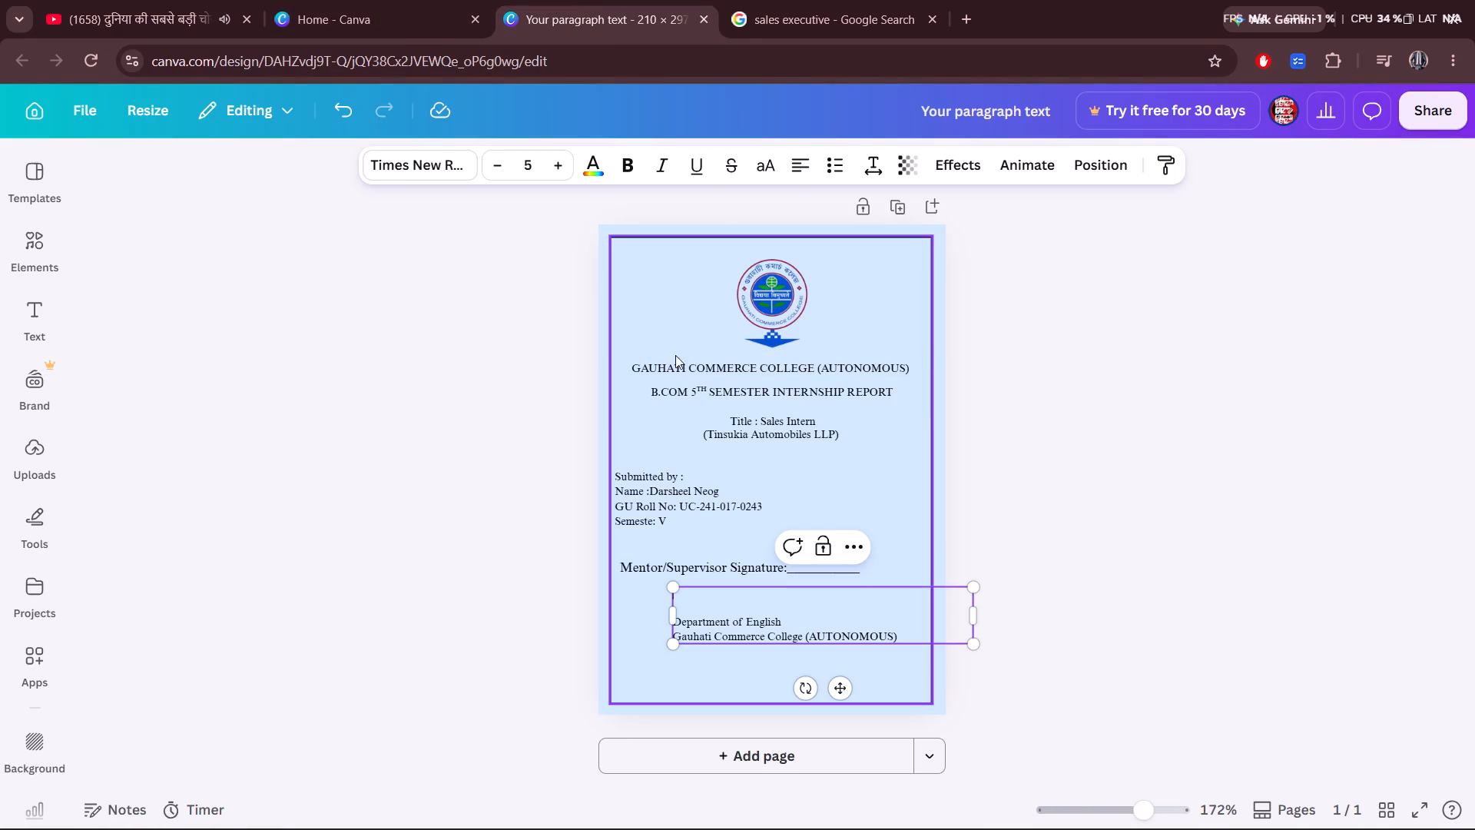
Set the font size of the Mentor/Supervisor Signature line to 5.
click(647, 576)
click(535, 166)
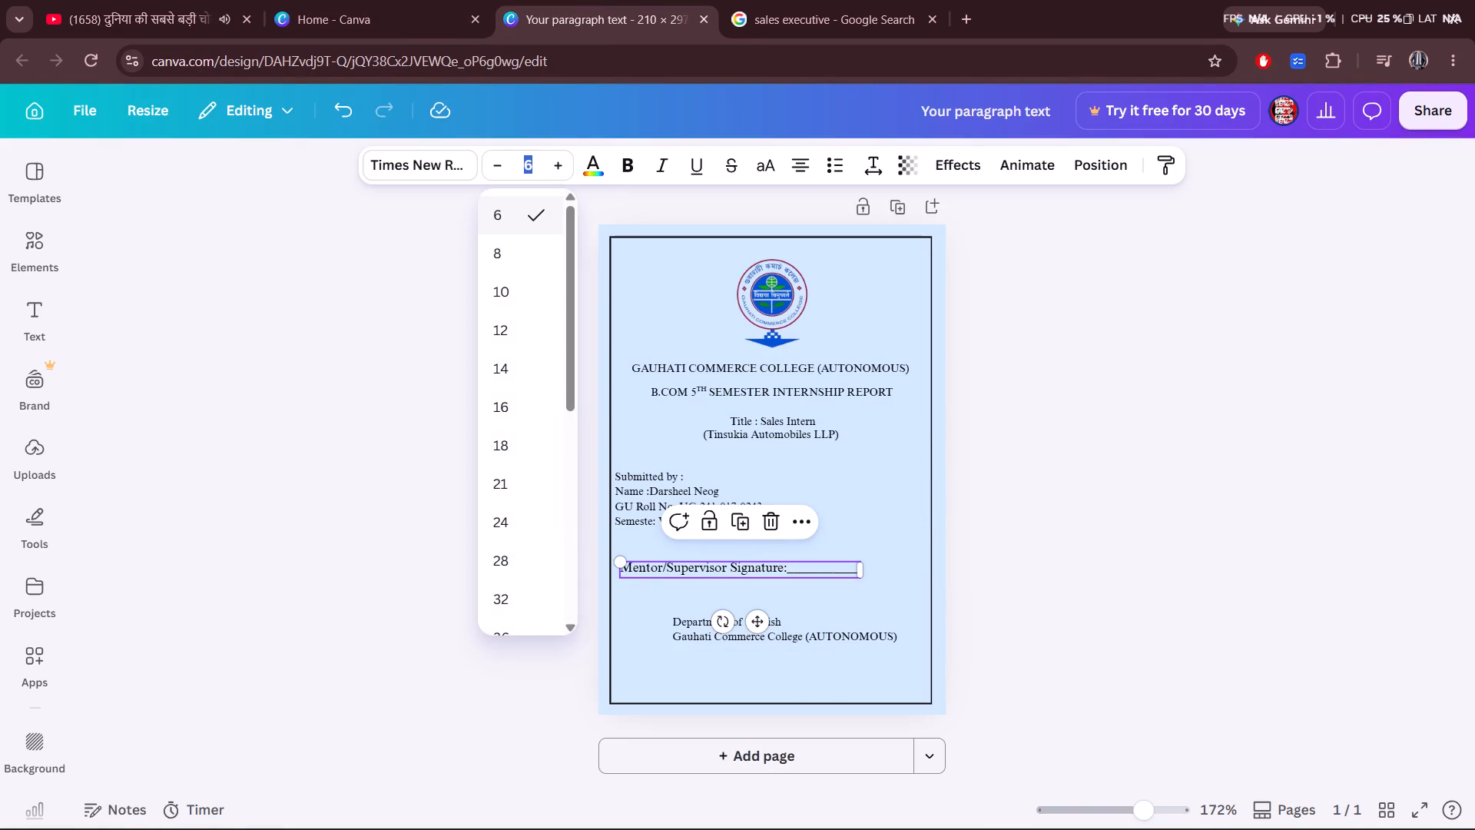
key(5)
key(Return)
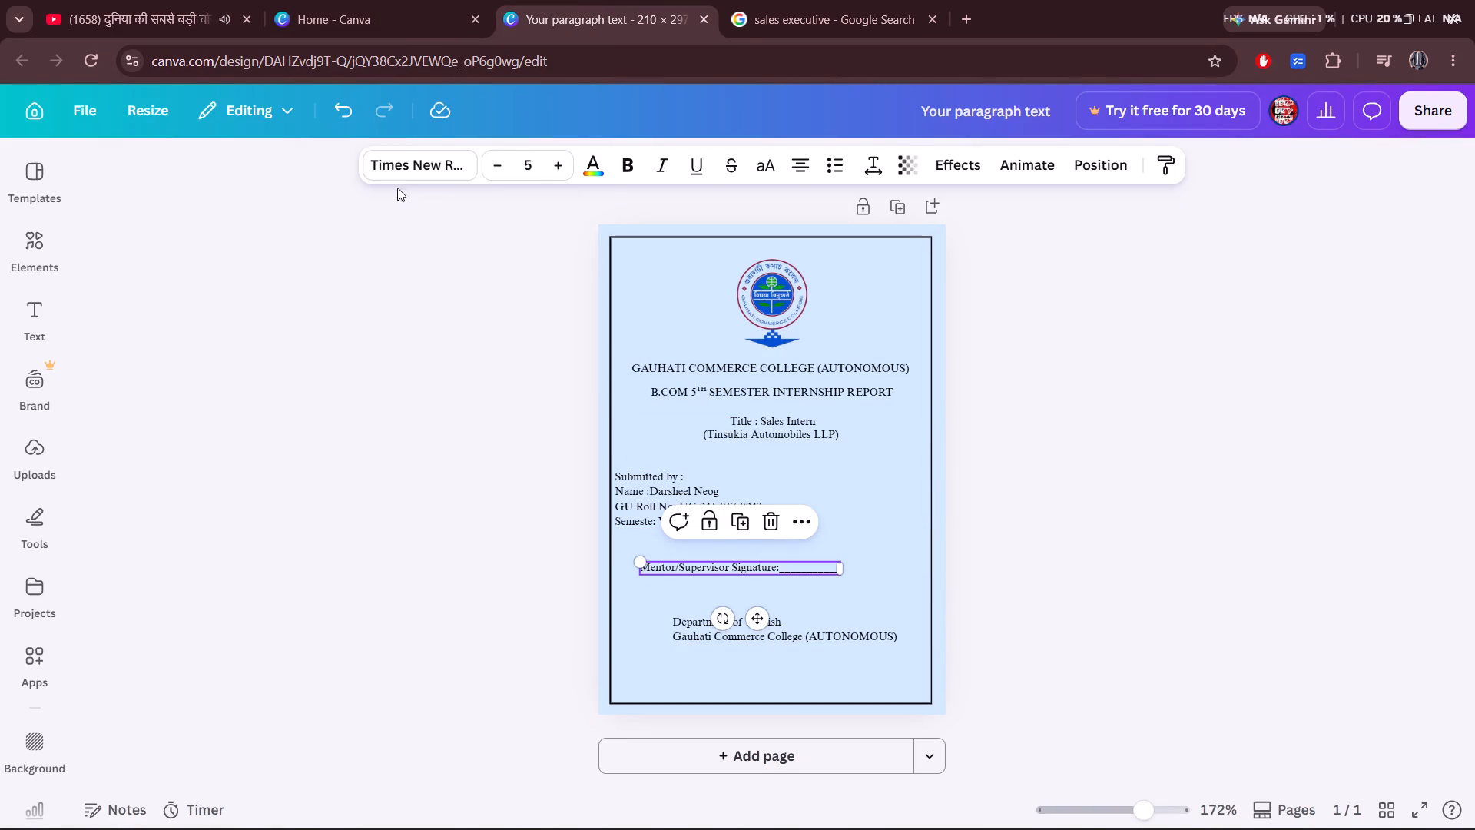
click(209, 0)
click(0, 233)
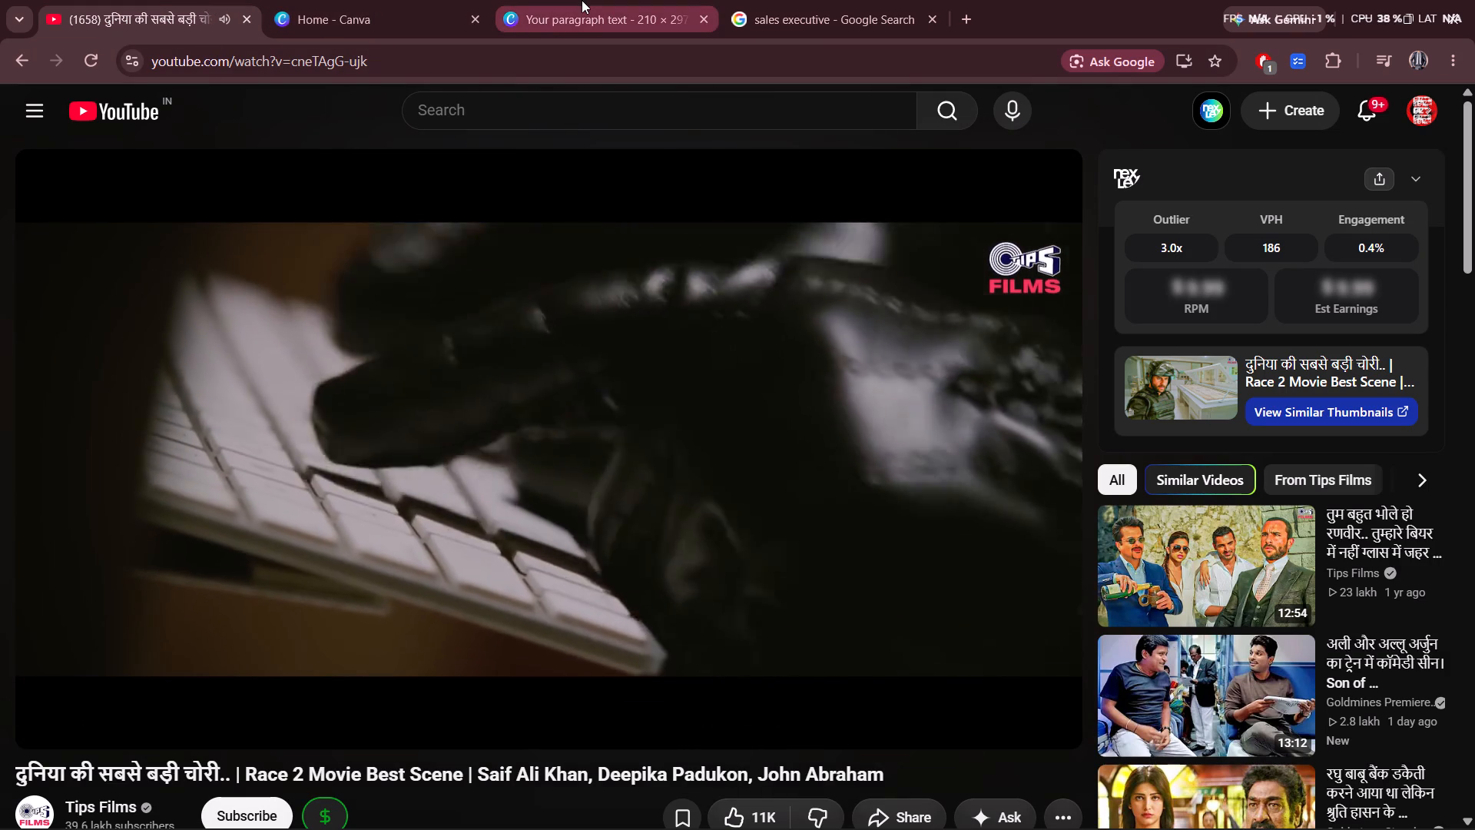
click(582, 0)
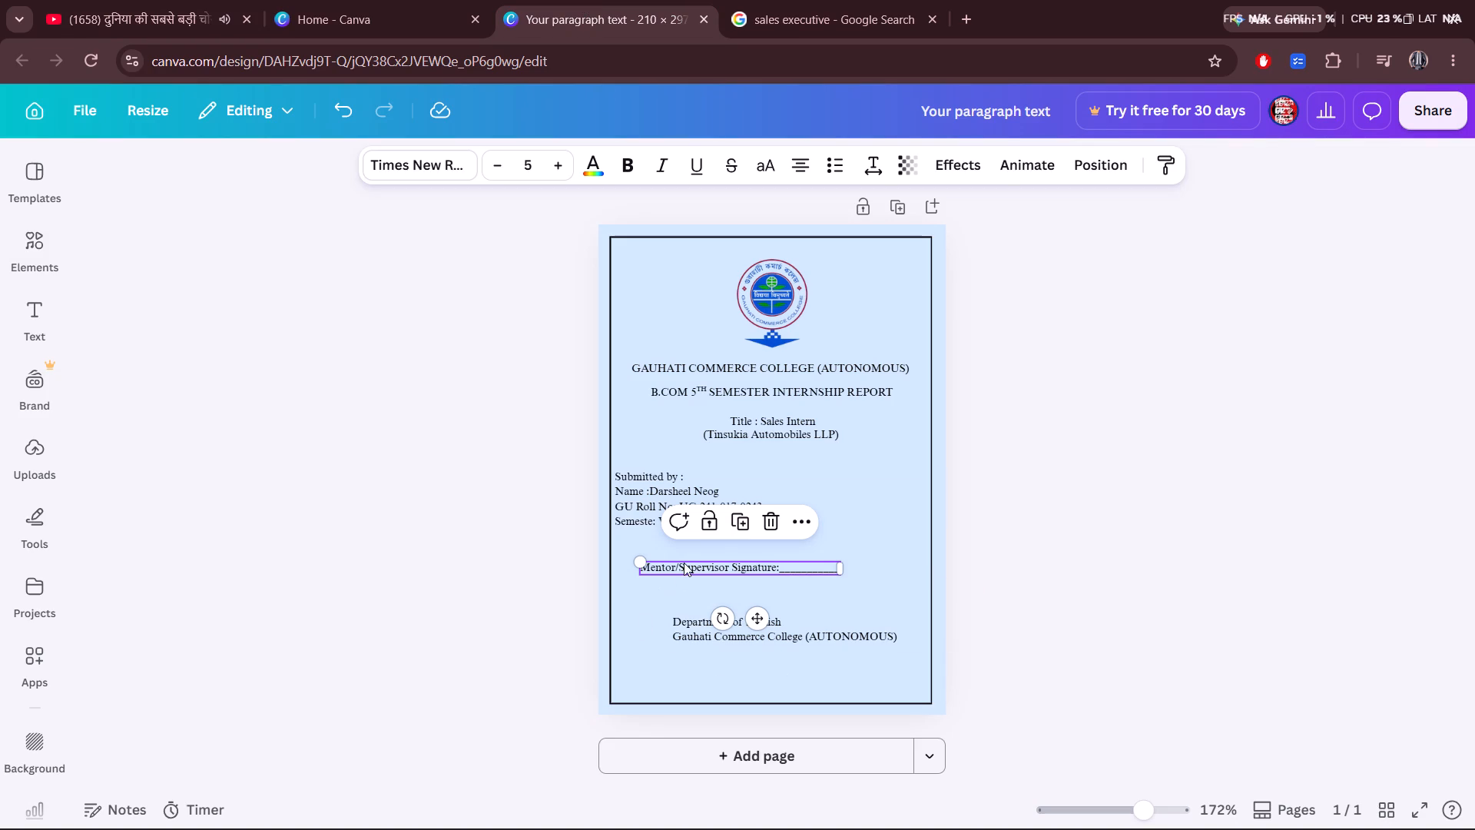
Move the Mentor/Supervisor Signature line slightly down and toward the left border, just above the Department of English text.
drag(684, 563, 676, 585)
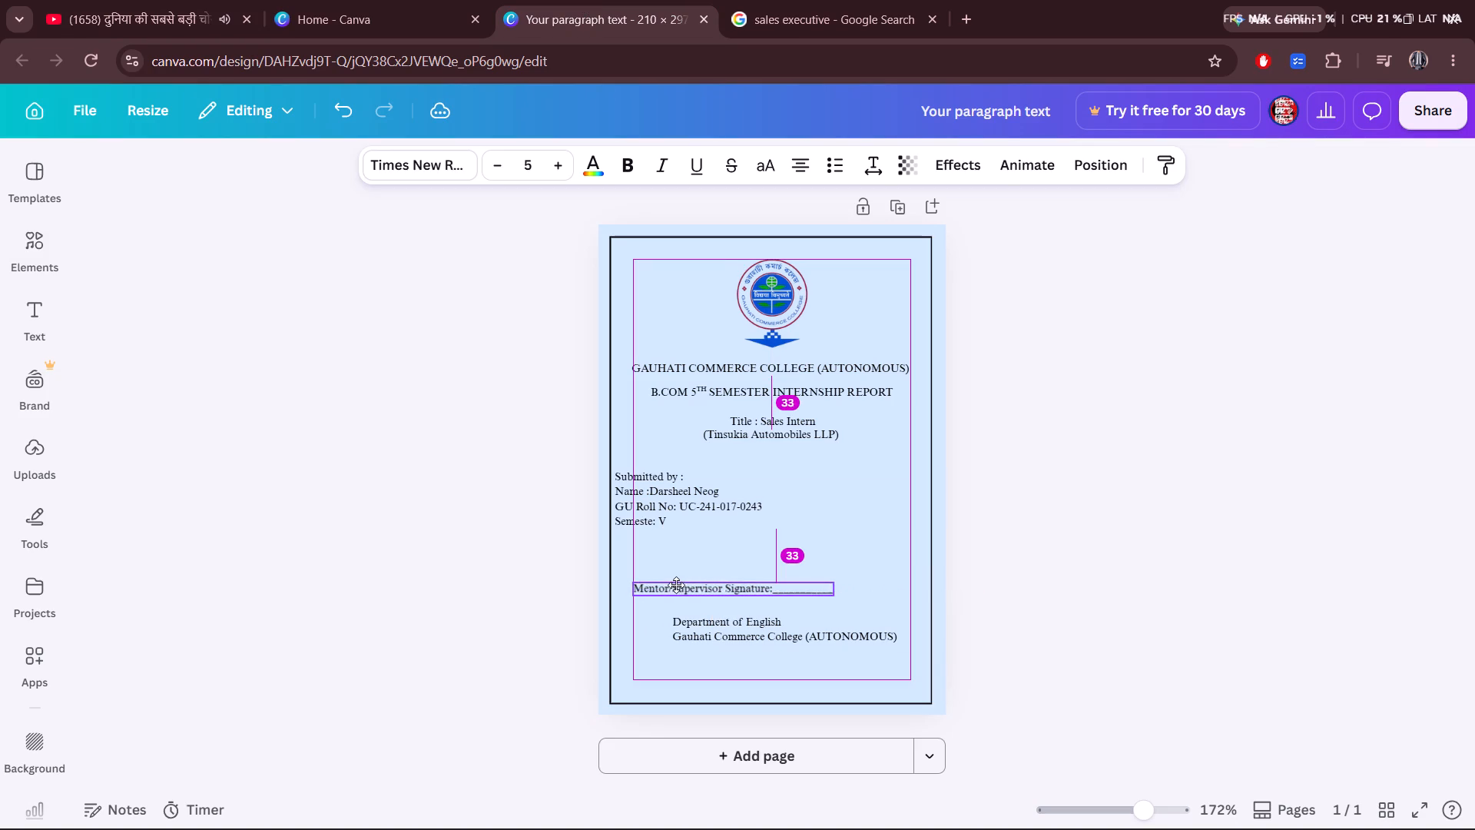
drag(676, 585, 675, 585)
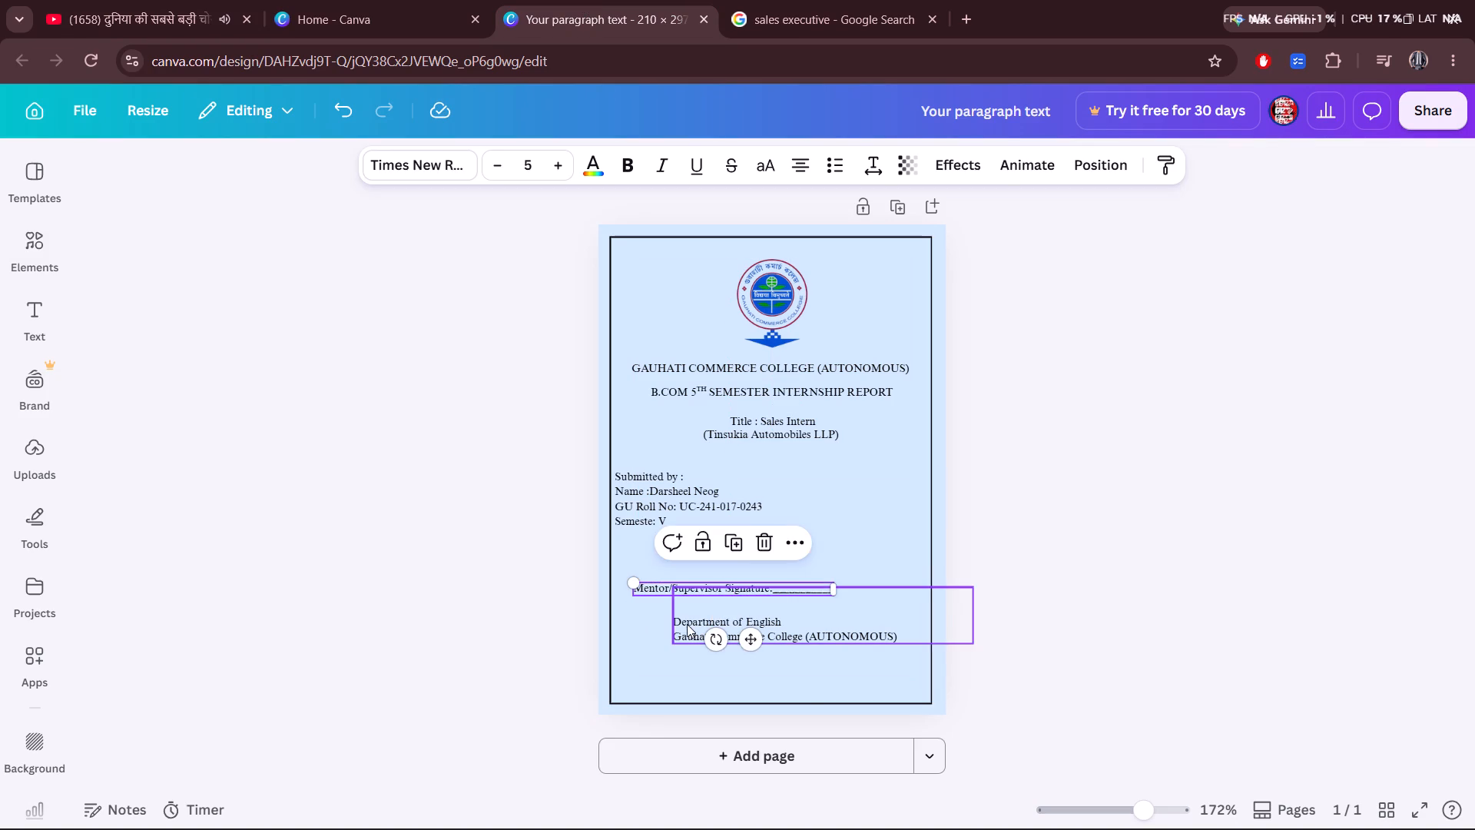
Shift the Department of English block left so its text starts in line with the Mentor/Supervisor Signature line.
drag(687, 624, 651, 622)
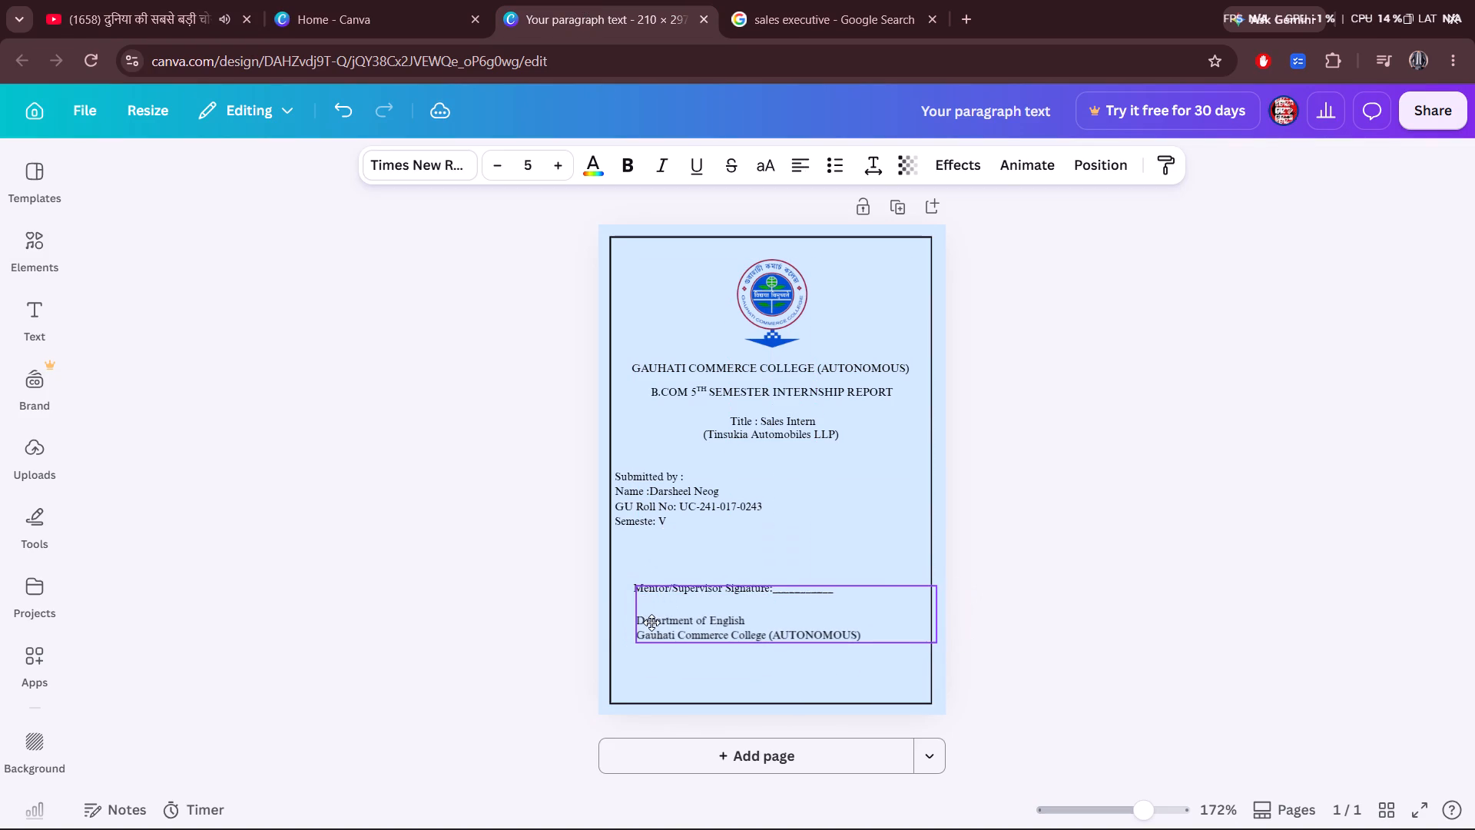
drag(651, 622, 647, 625)
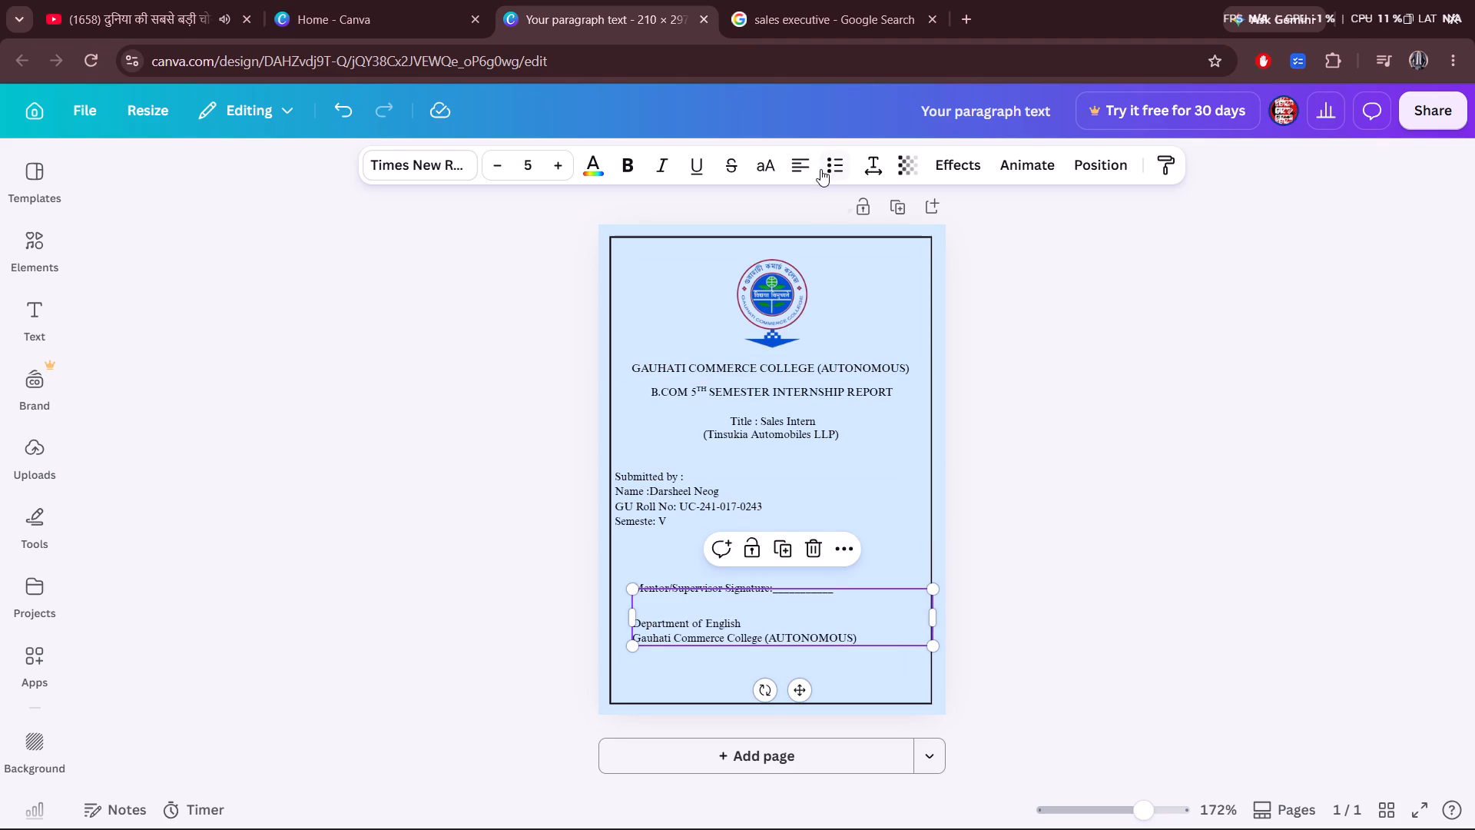
Centre-align the text of the Department of English block.
click(794, 165)
click(794, 165)
click(794, 165)
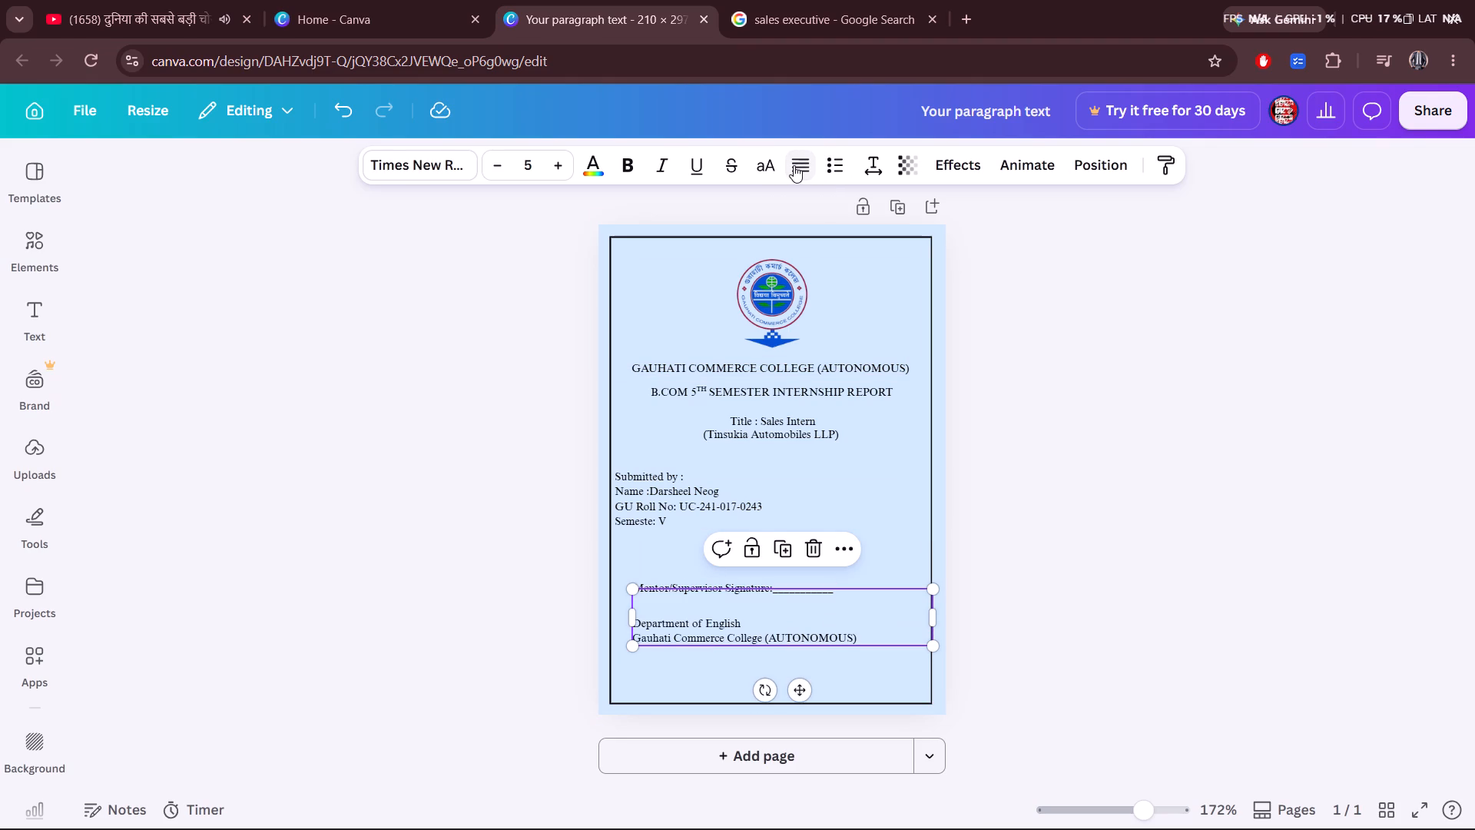
click(794, 165)
click(812, 173)
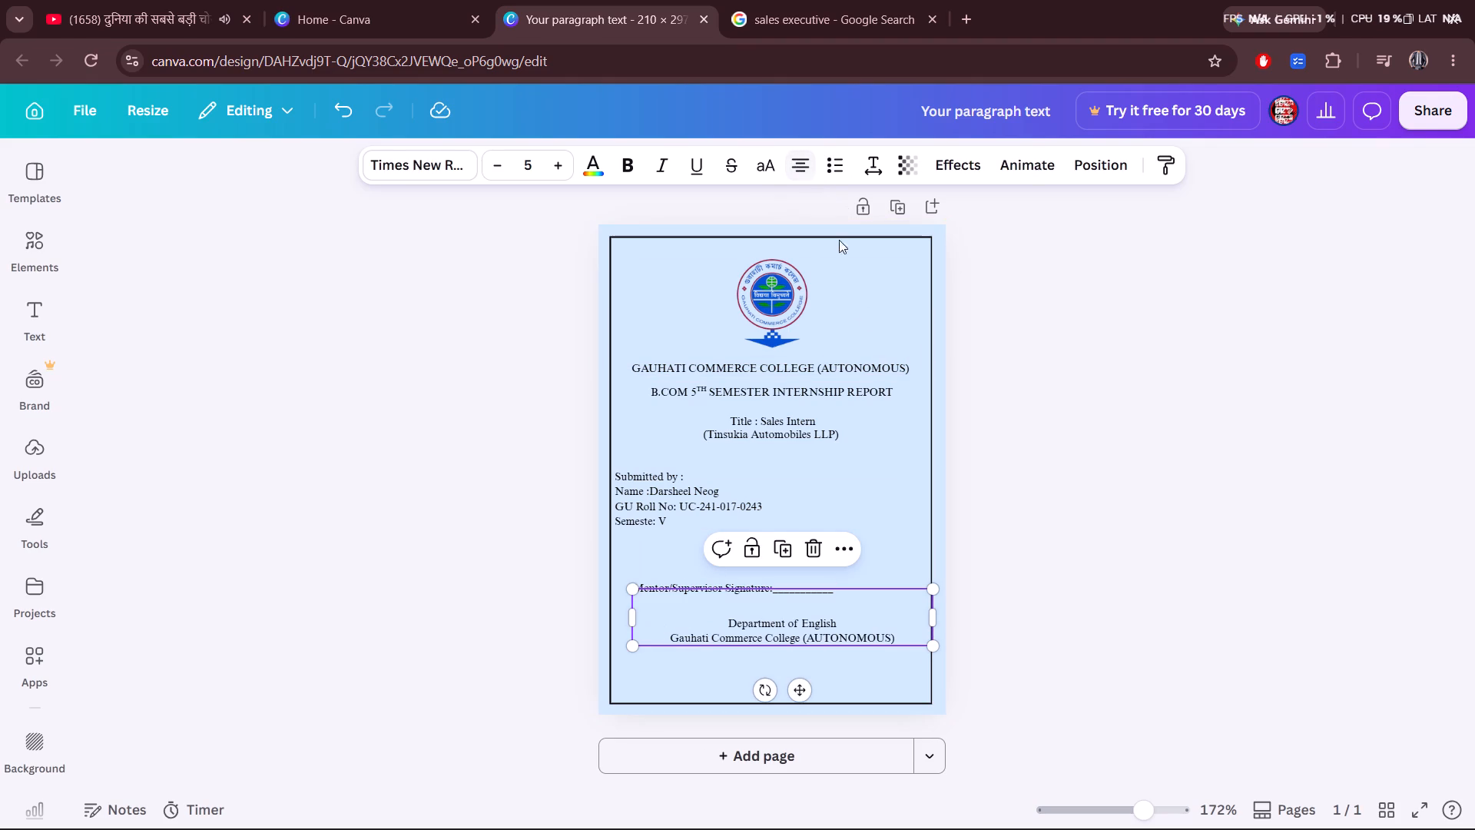
Shift the Department of English block left and slightly down, and widen its text box to span the page border frame.
click(1053, 360)
drag(827, 623, 804, 625)
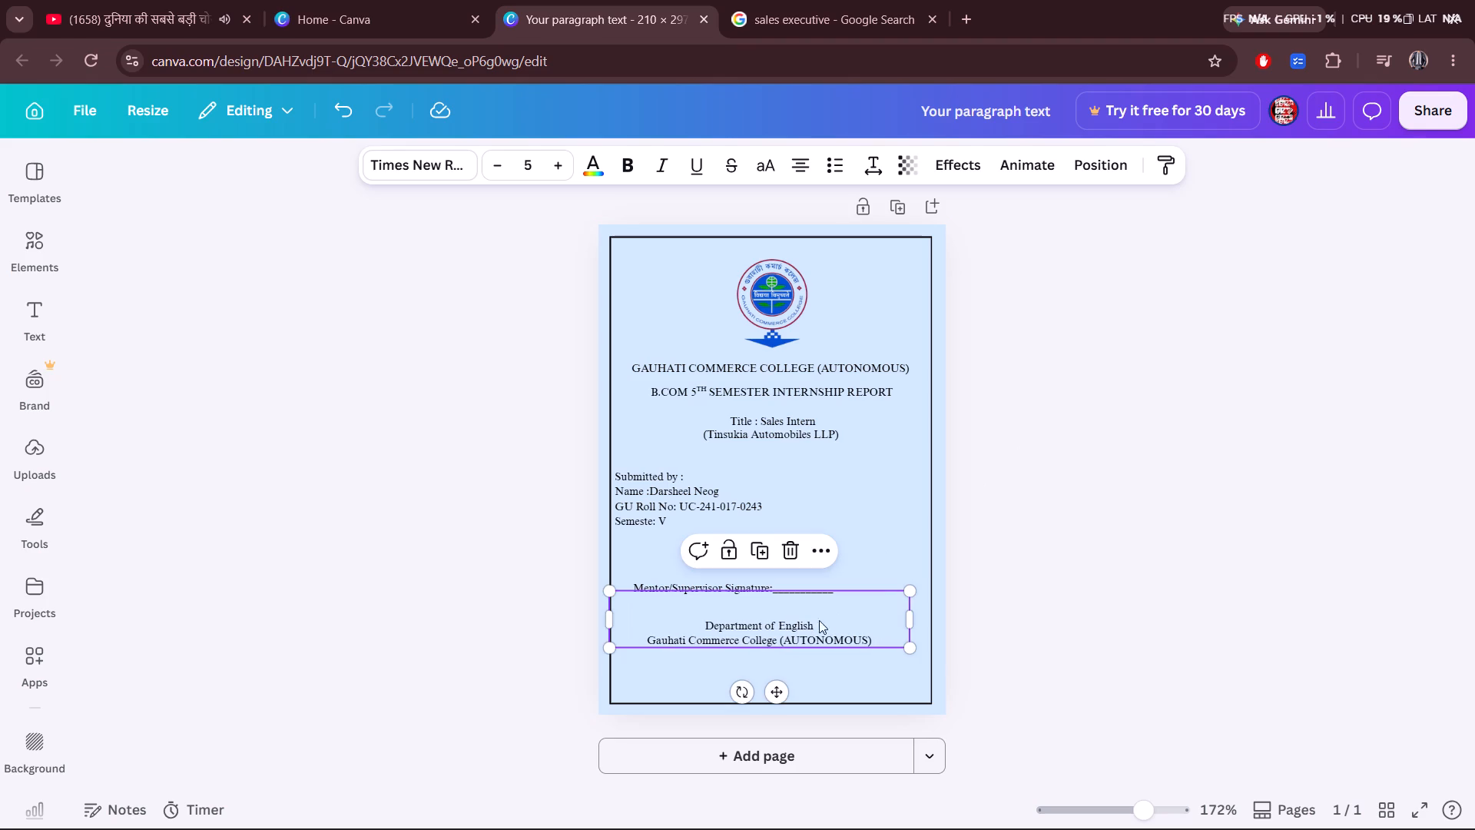
drag(824, 620, 827, 629)
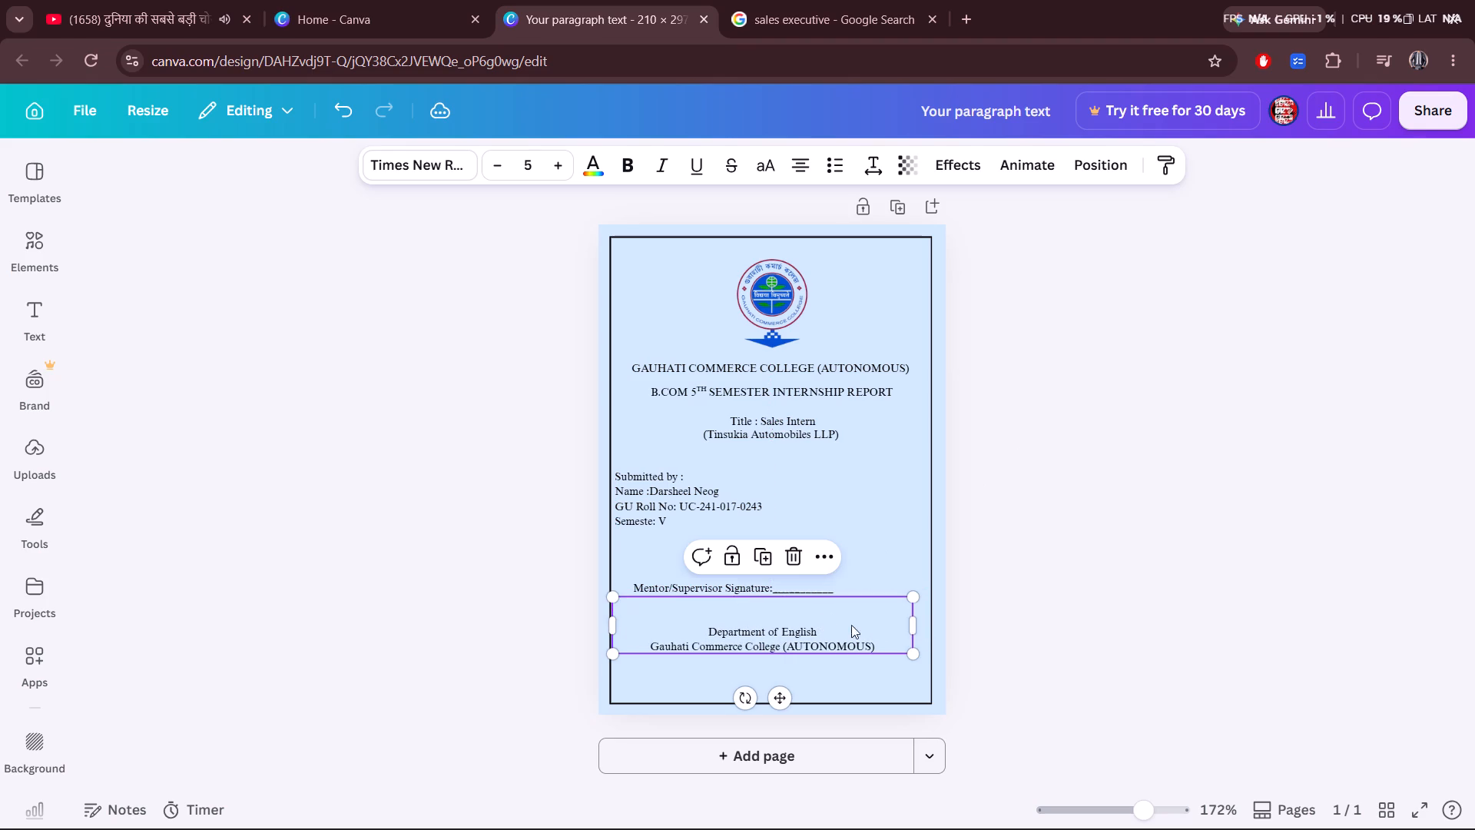
click(912, 629)
click(911, 626)
drag(913, 622, 933, 625)
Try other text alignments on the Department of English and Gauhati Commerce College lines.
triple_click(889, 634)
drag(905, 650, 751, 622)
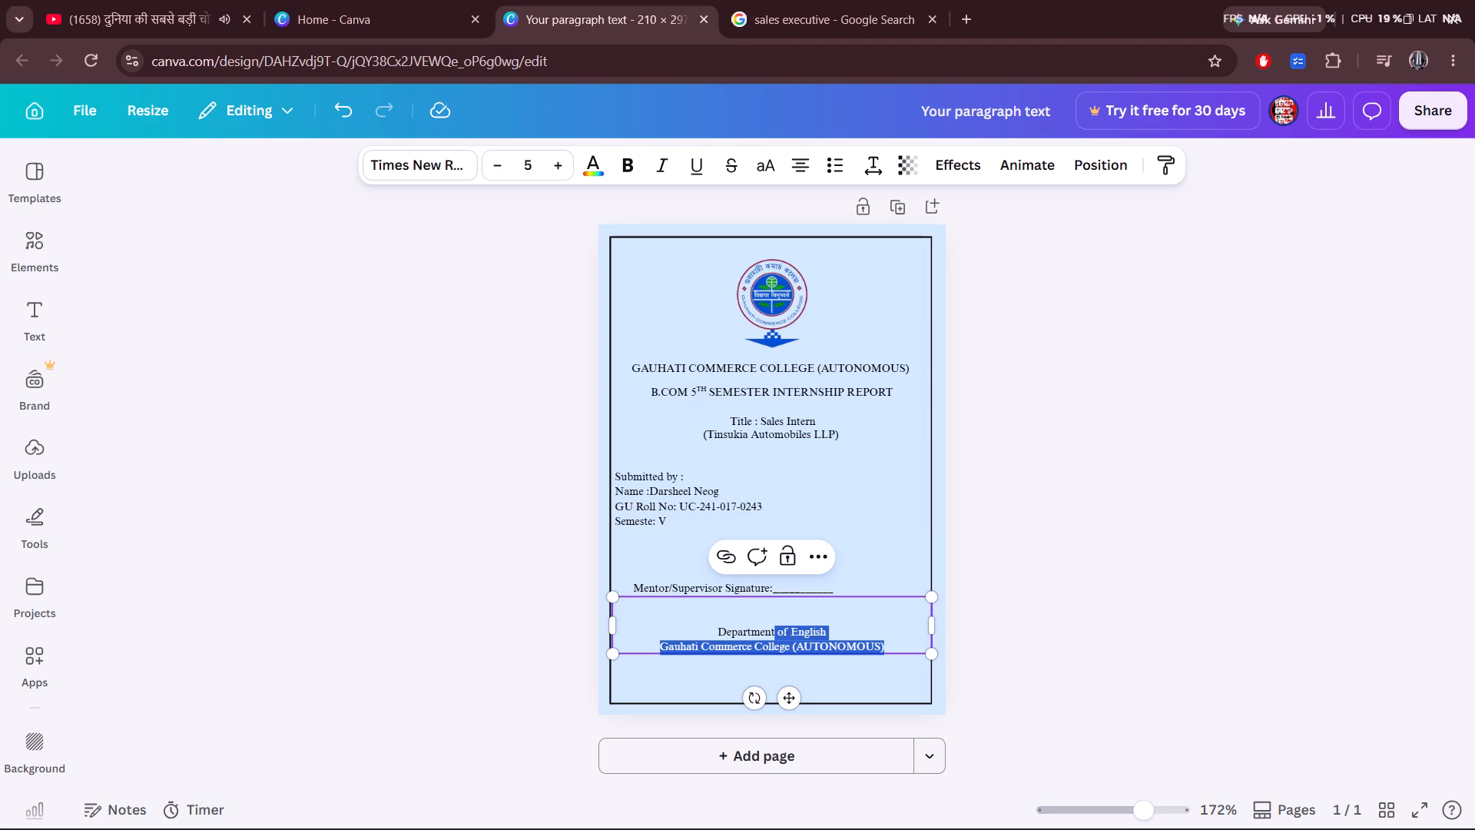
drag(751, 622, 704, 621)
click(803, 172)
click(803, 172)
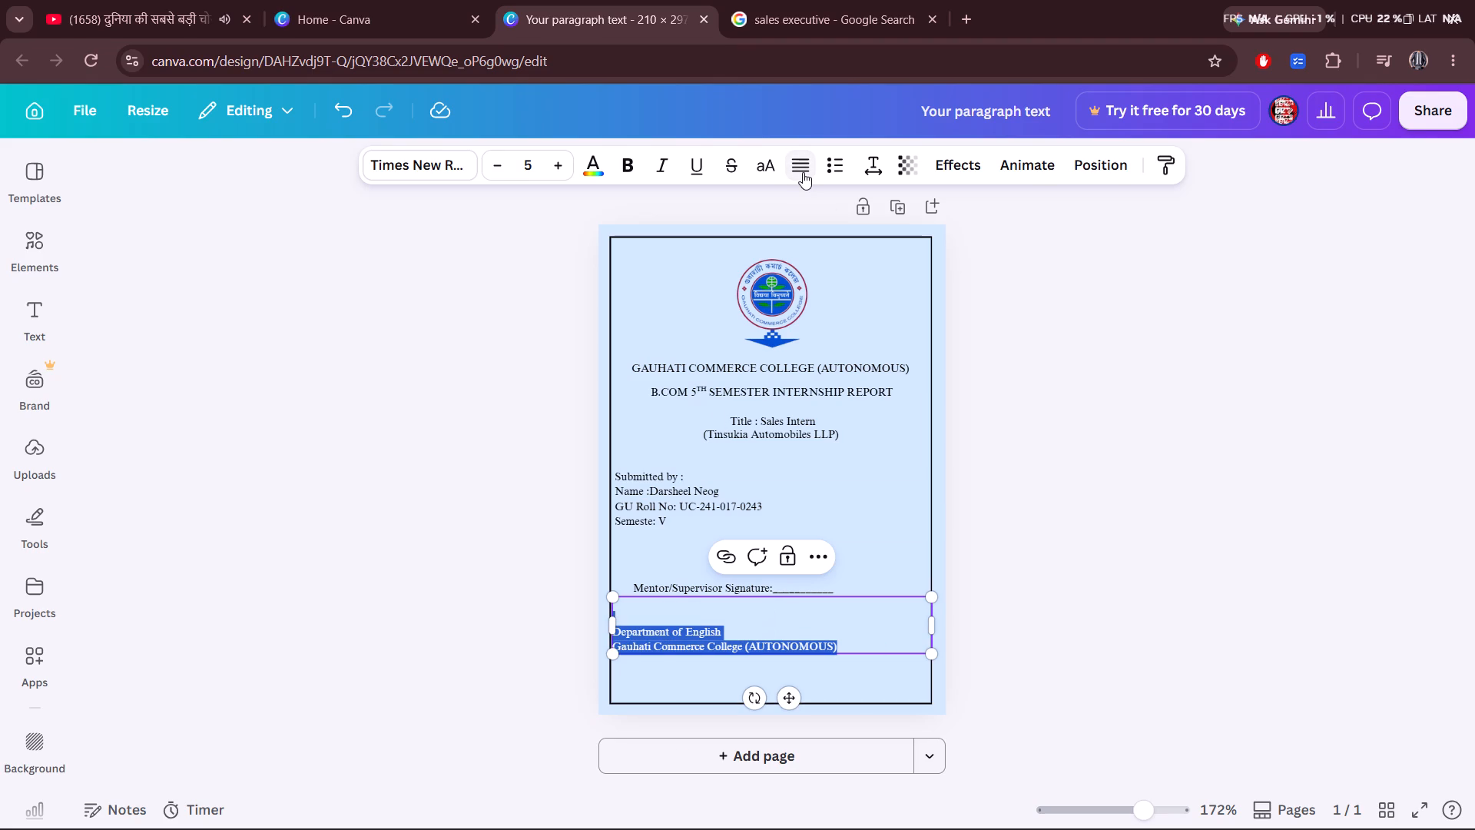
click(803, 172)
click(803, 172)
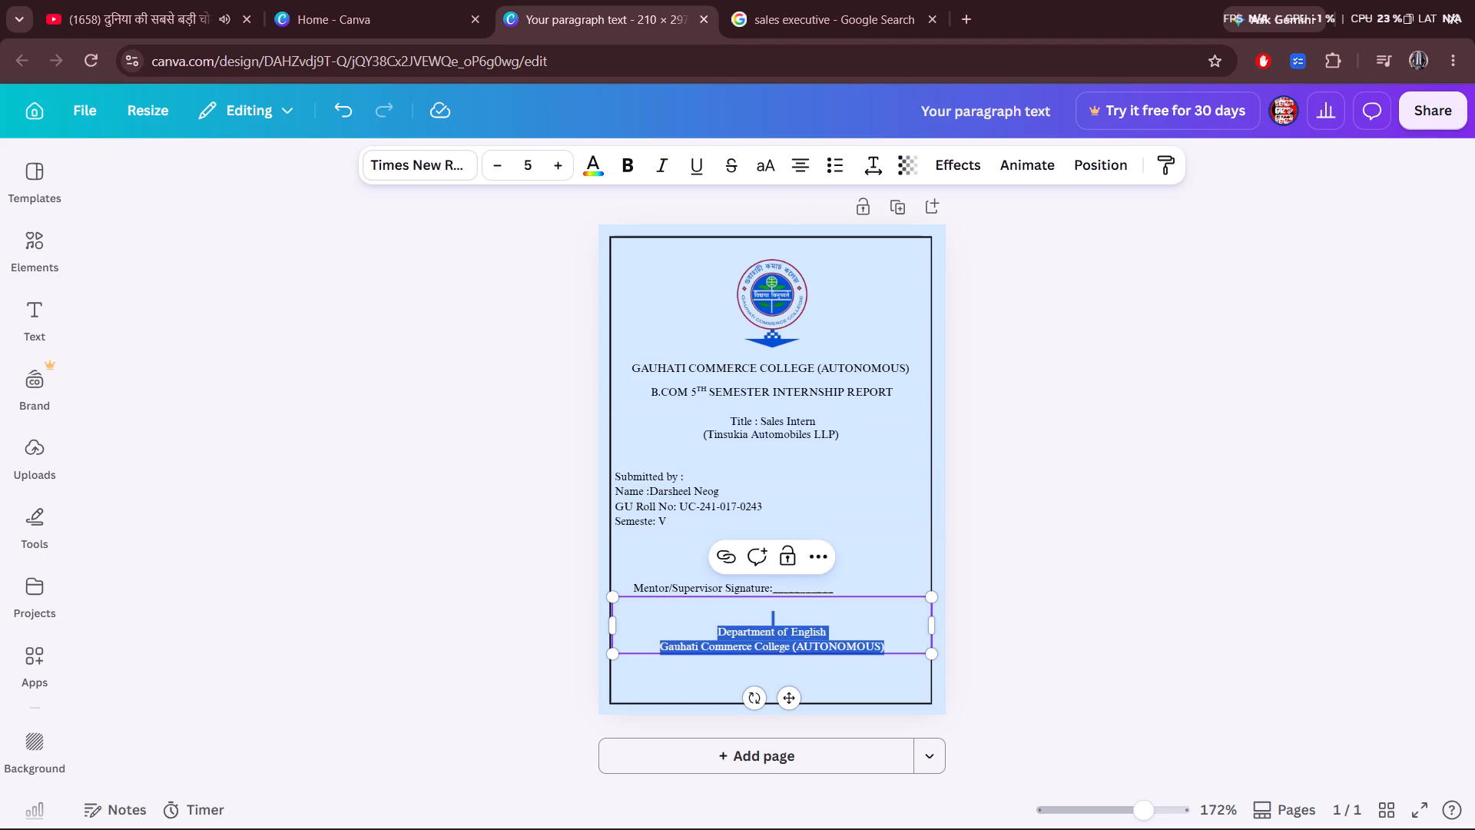
Remove the blank lines above Department of English in its text block.
click(712, 612)
key(BackSpace)
key(BackSpace)
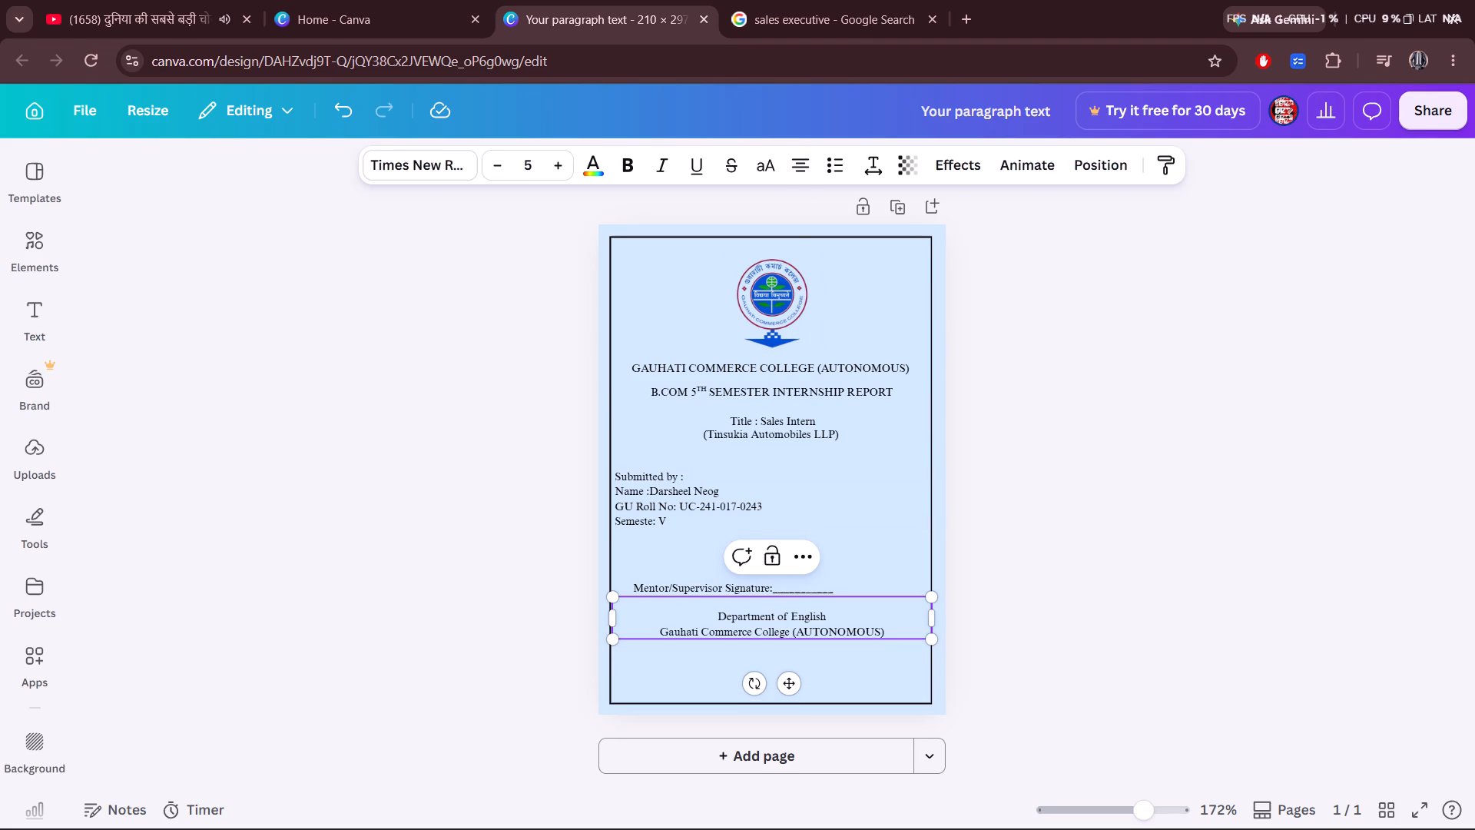
click(721, 616)
key(BackSpace)
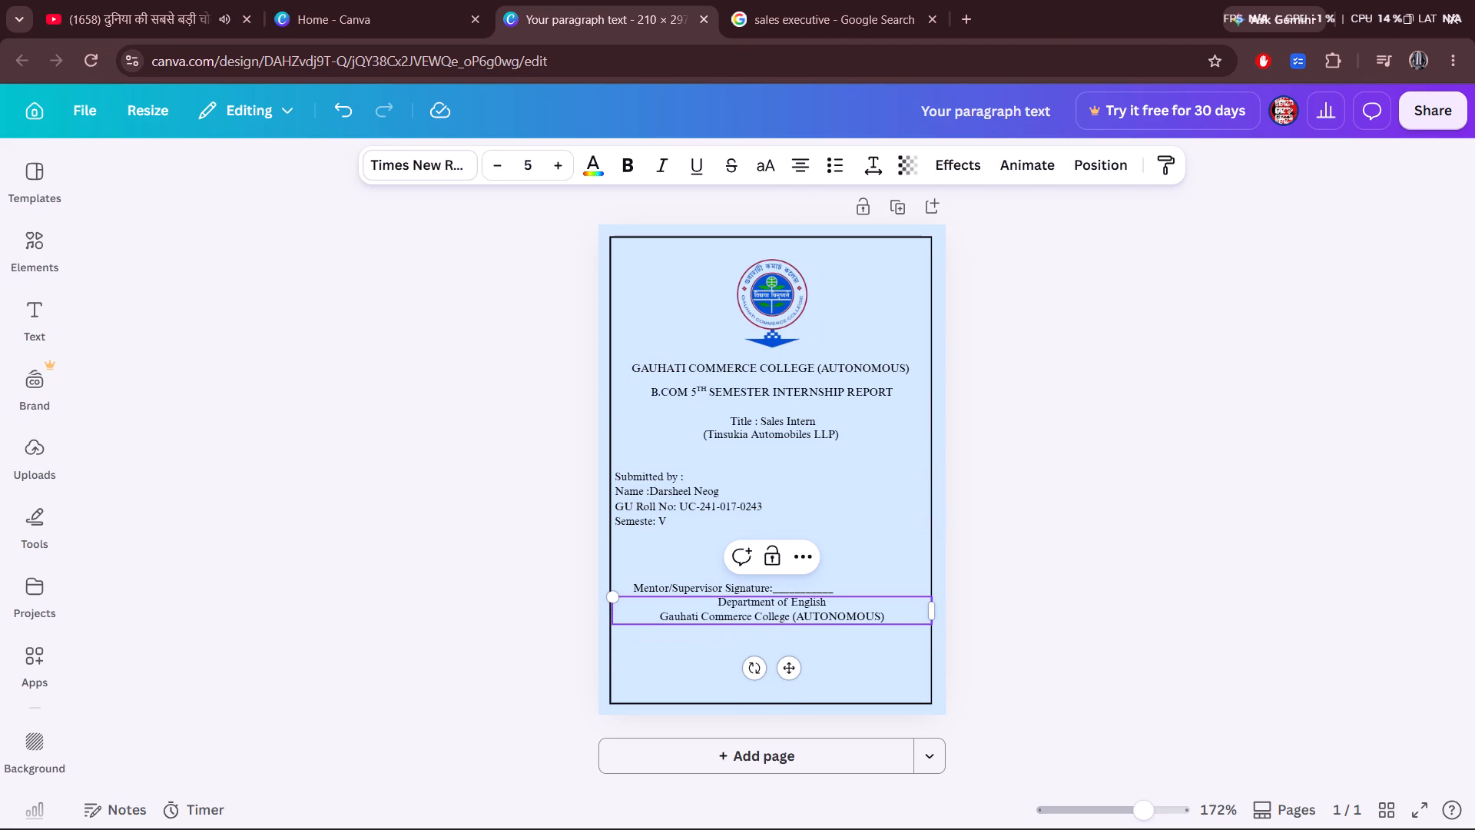
click(1270, 380)
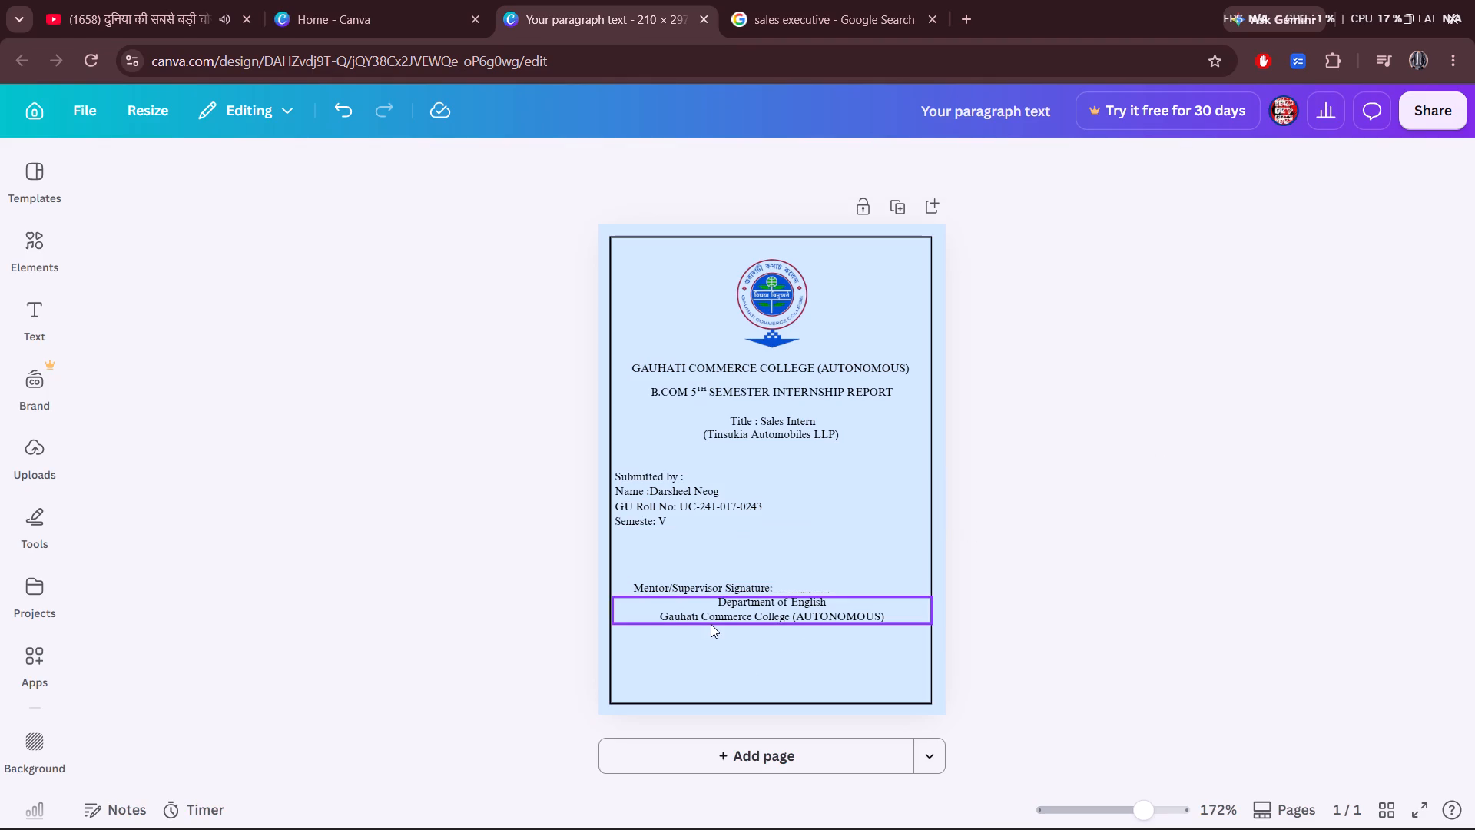
Move the Department of English block down slightly to leave a small gap below the Mentor/Supervisor Signature line.
click(684, 589)
drag(686, 613, 686, 623)
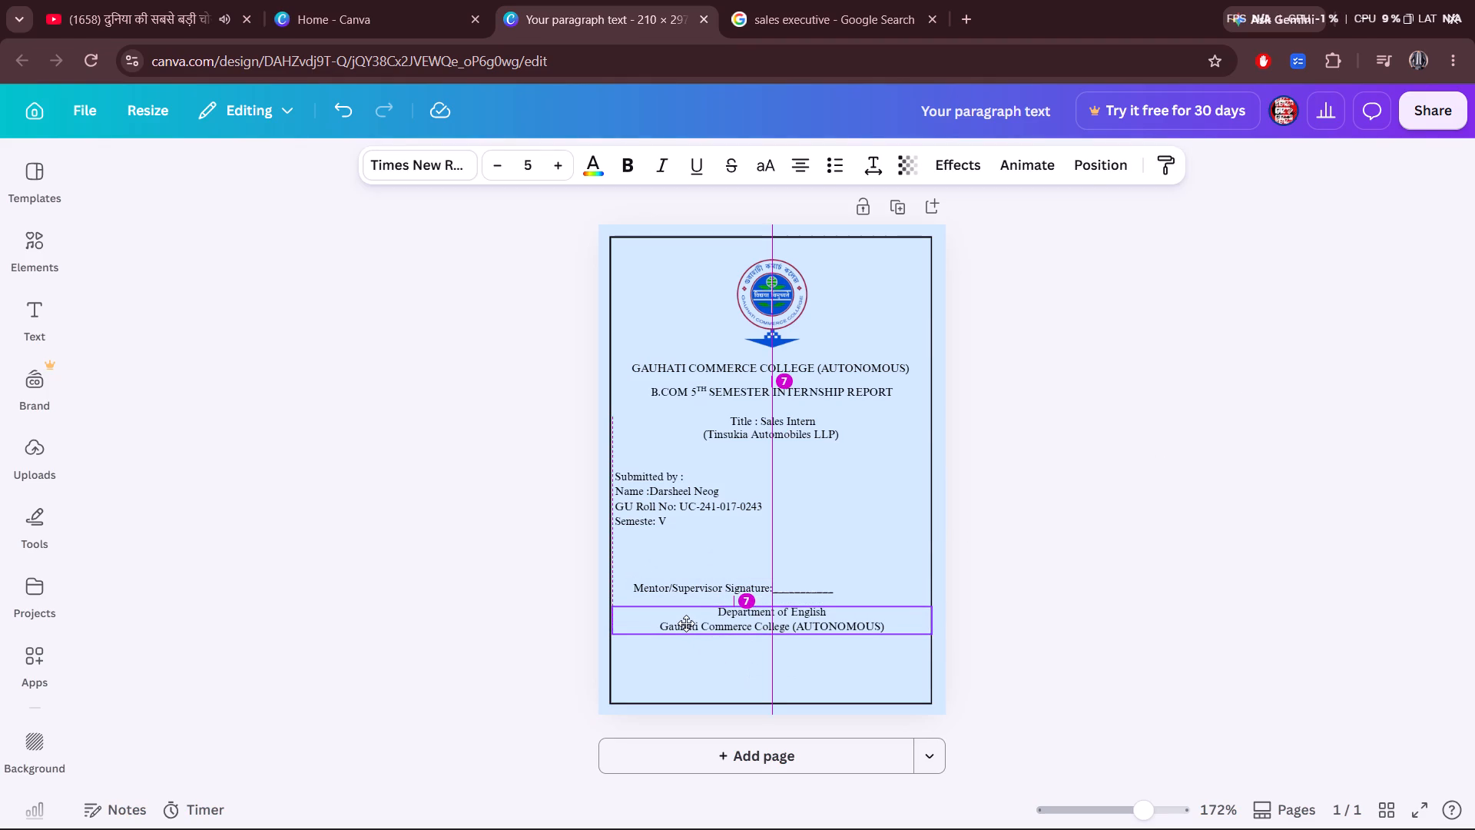
drag(686, 623, 688, 625)
click(683, 598)
click(683, 590)
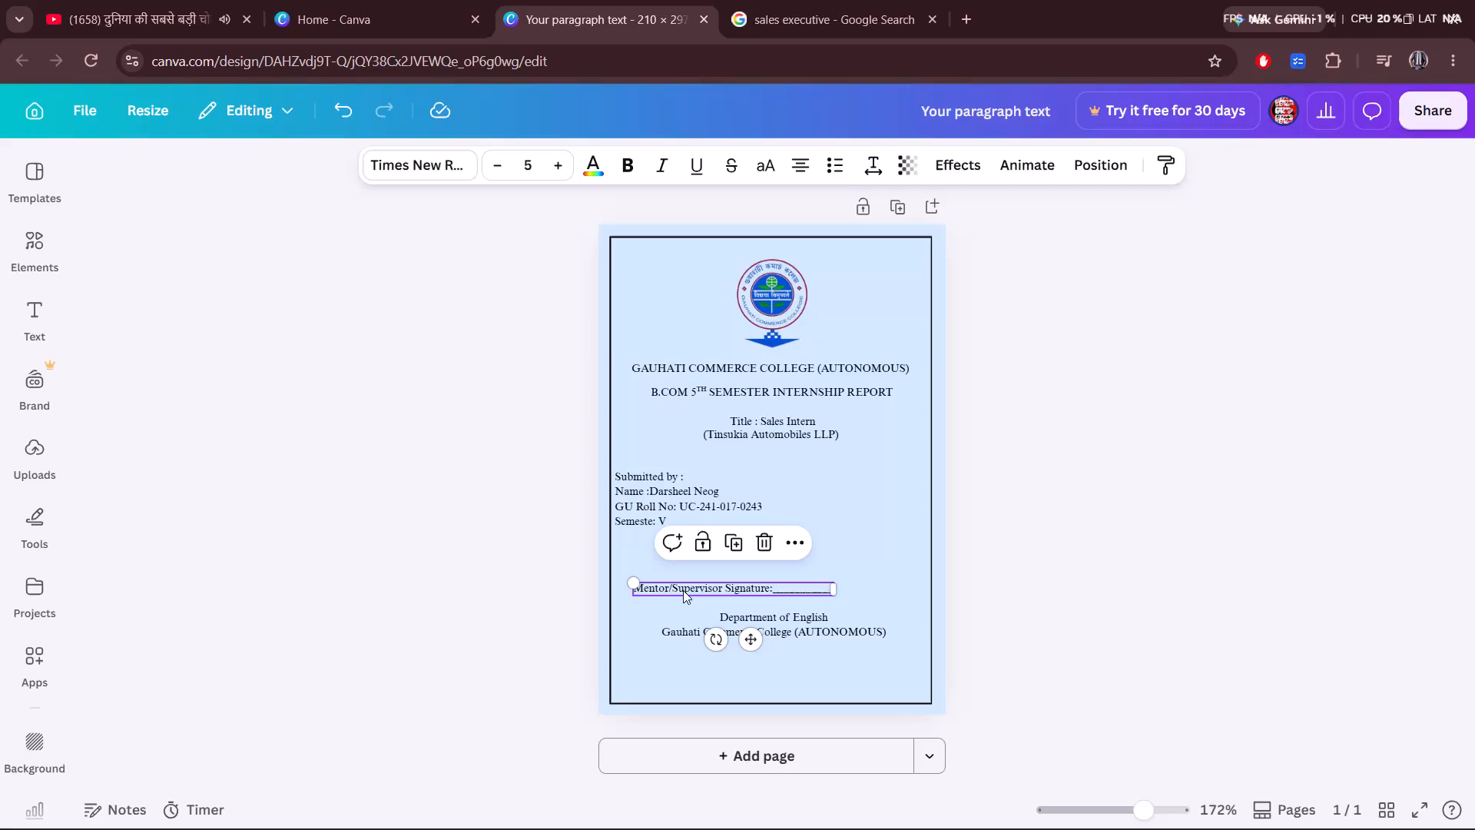
click(701, 623)
click(1134, 473)
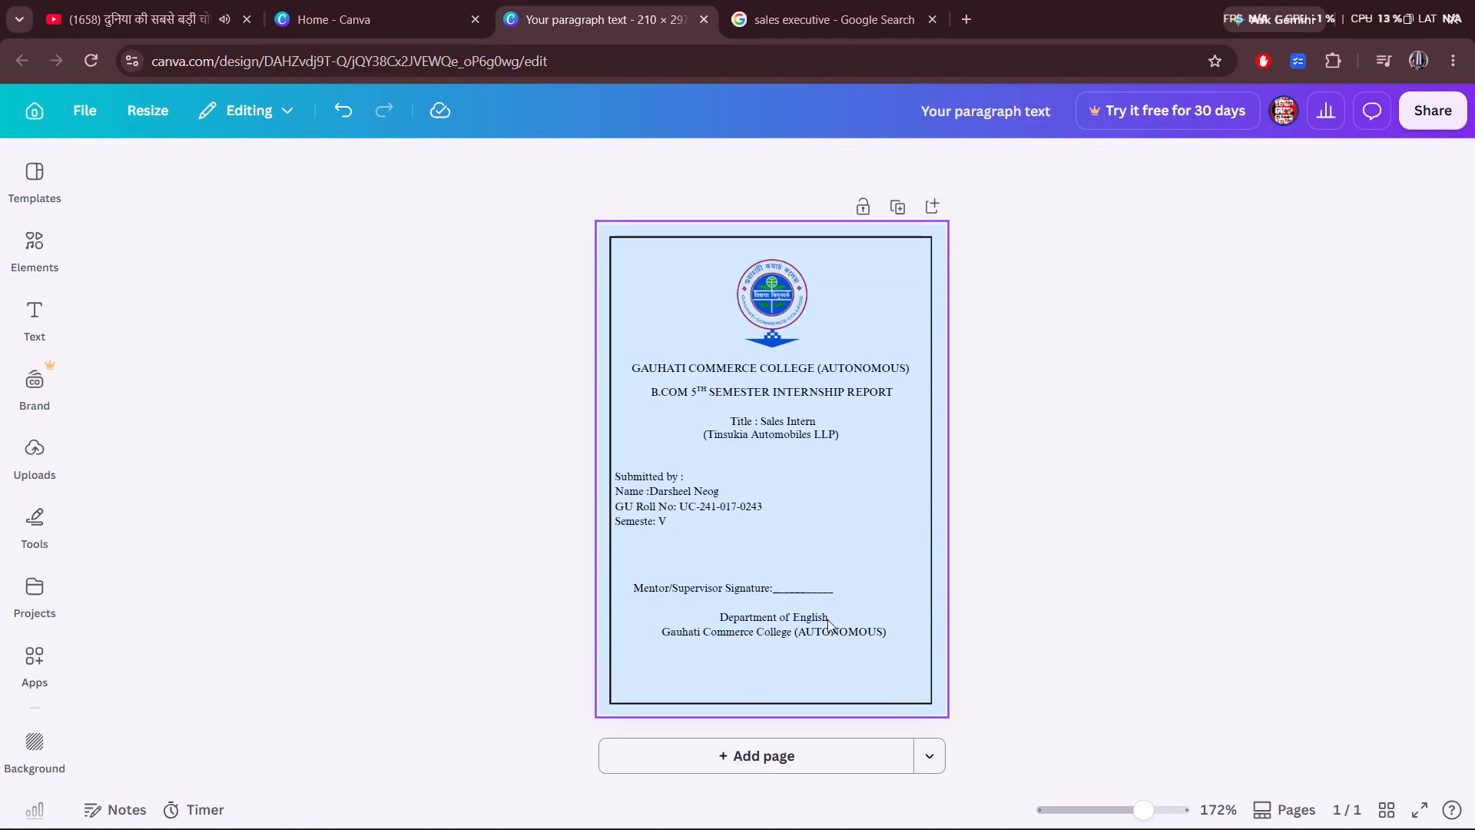
Retype AUTONOMOUS as Autonomous in the Gauhati Commerce College line below Department of English.
click(795, 632)
click(798, 630)
drag(800, 632, 819, 636)
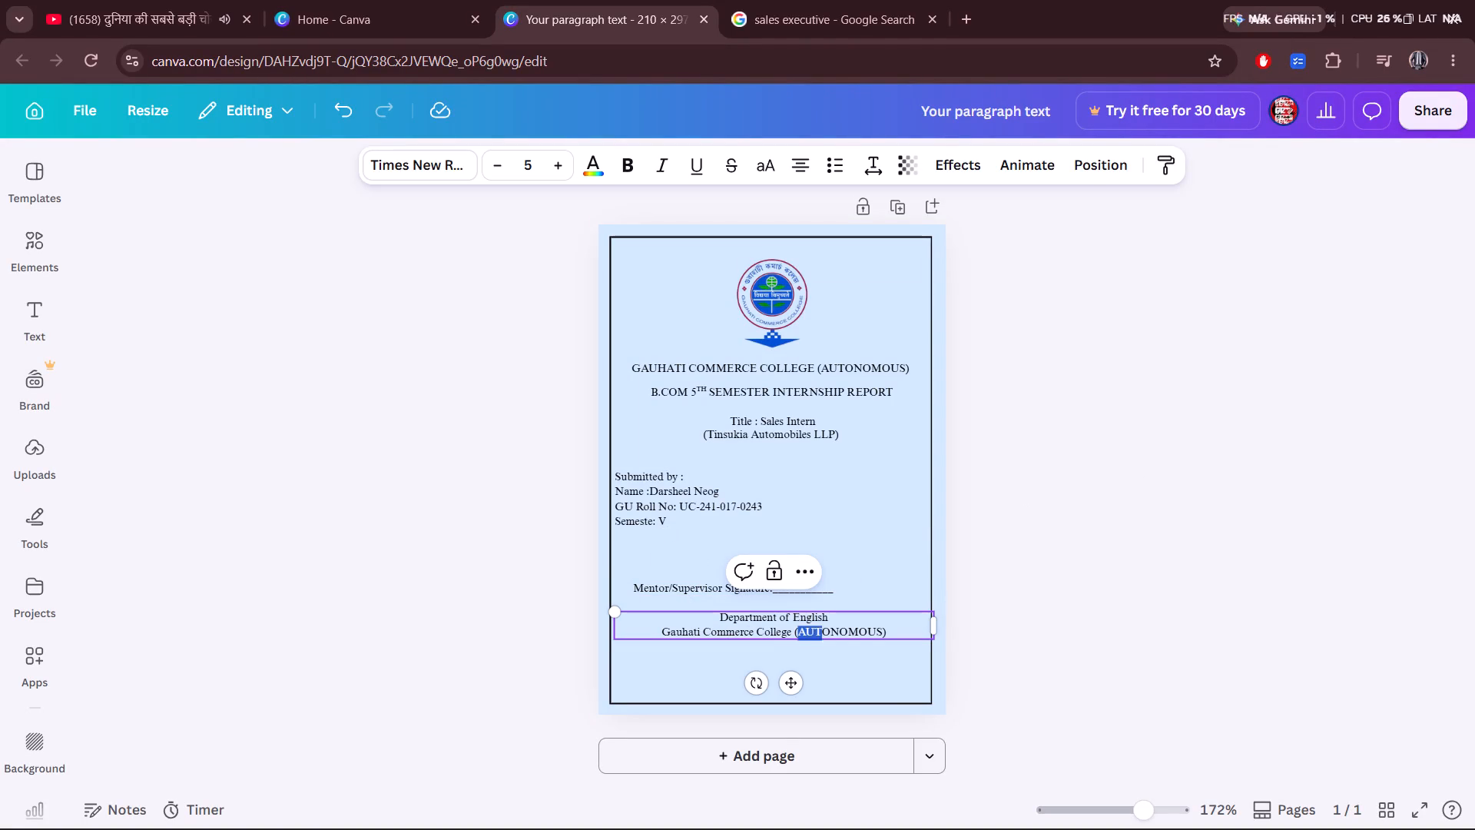
drag(819, 636, 887, 636)
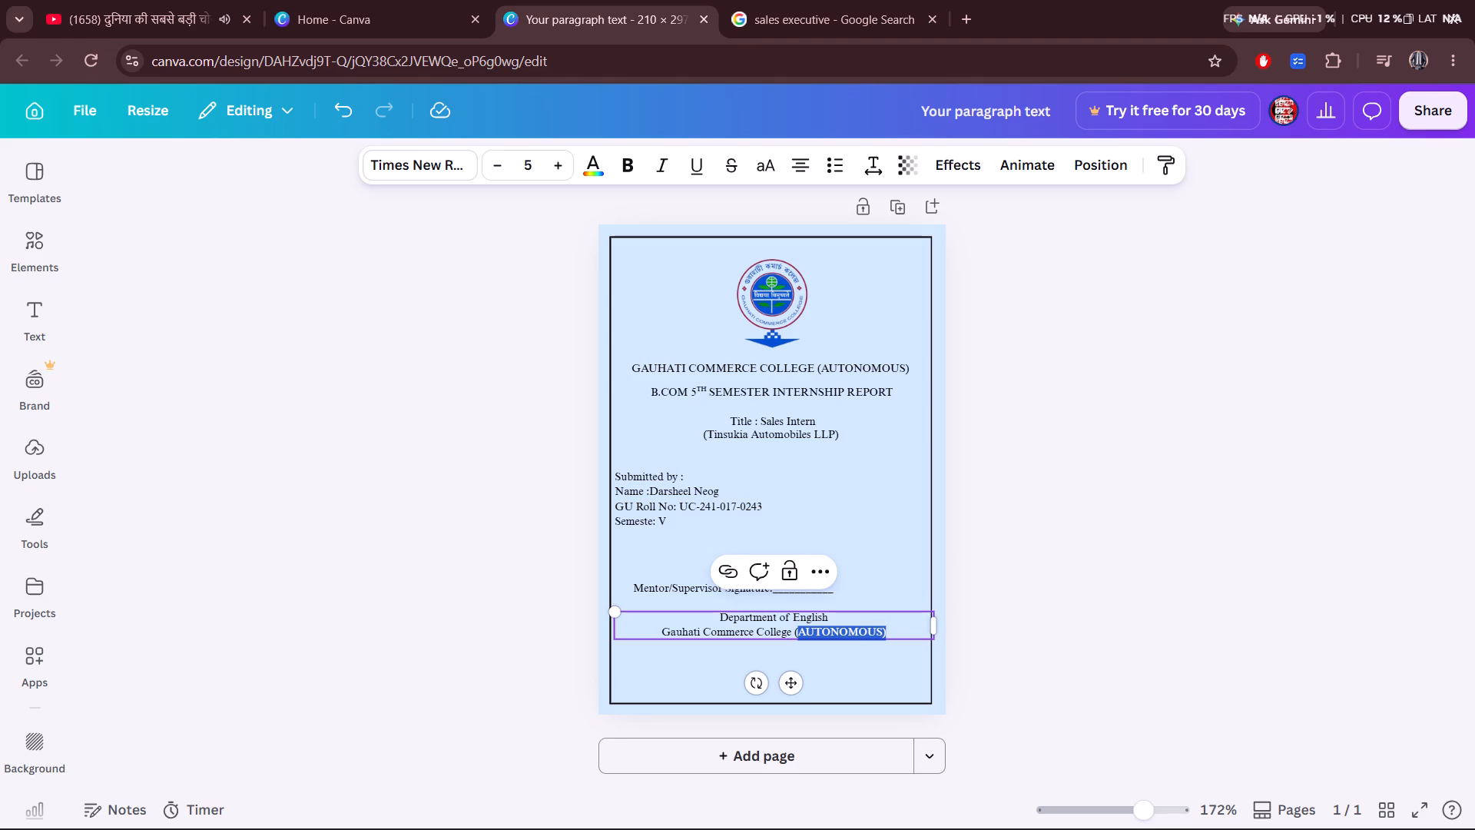
key(a)
text(uto)
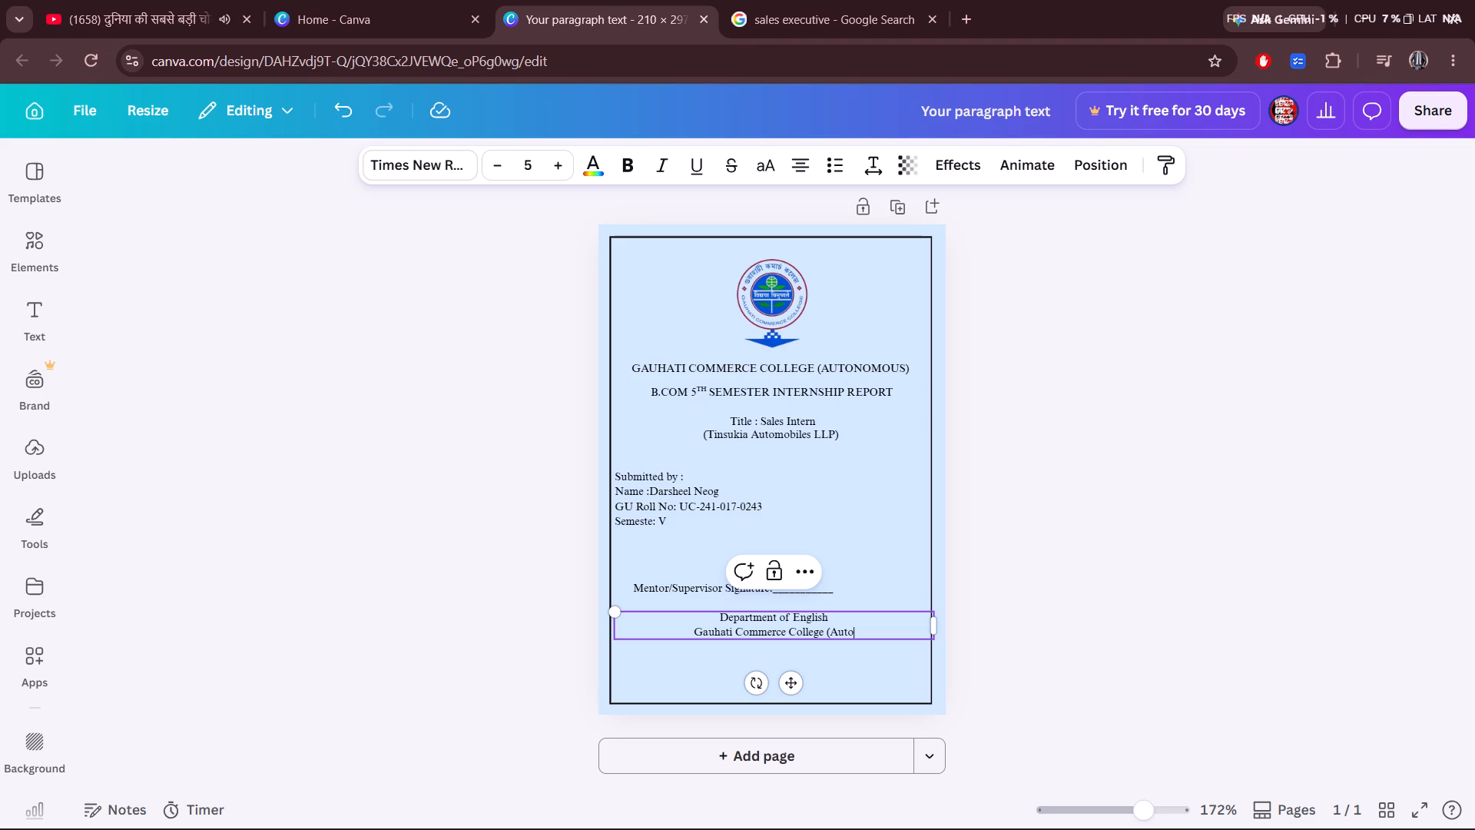
text(ni=)
key(BackSpace)
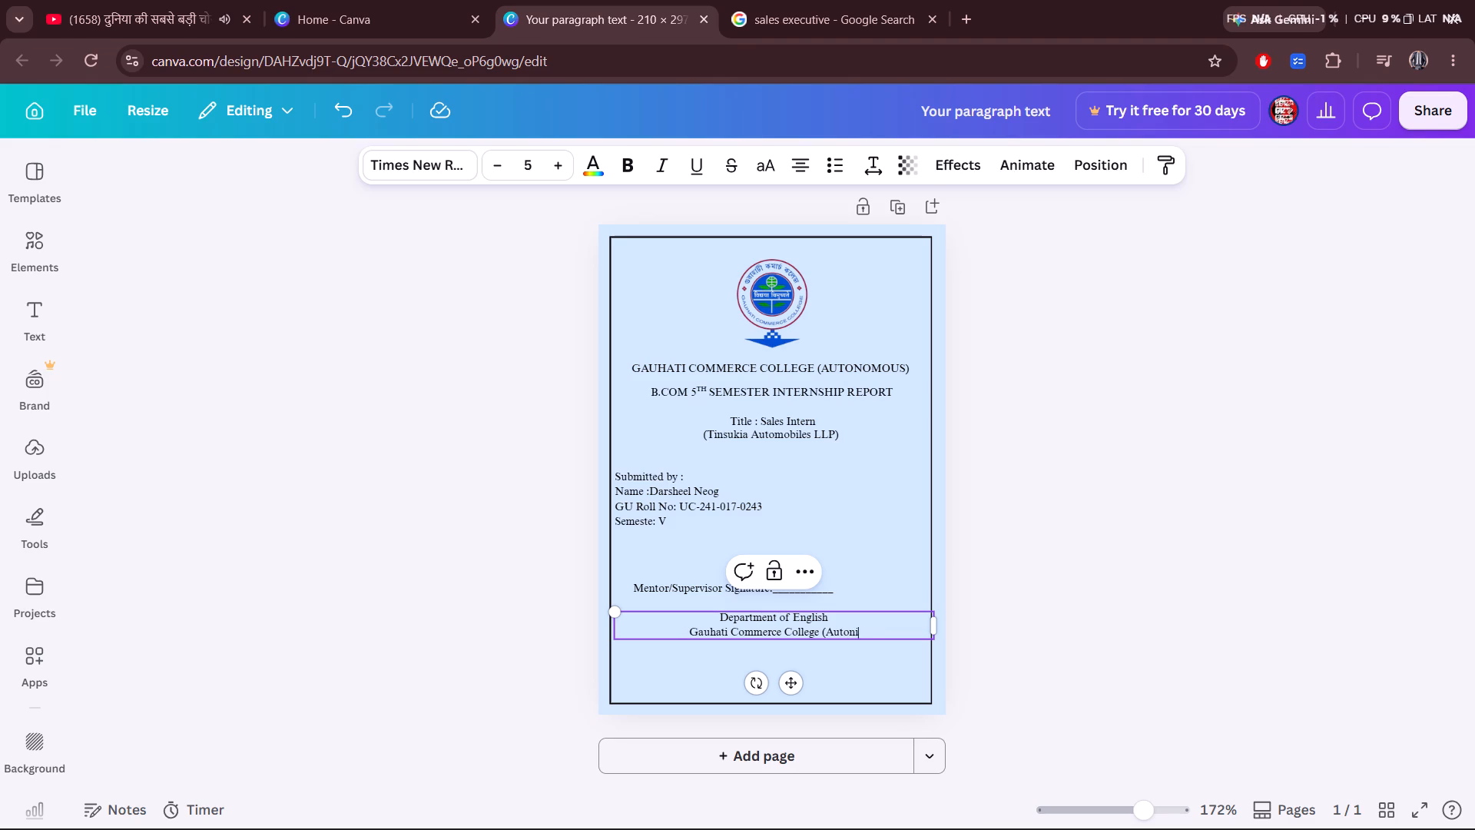
key(BackSpace)
key(o)
text(mous)
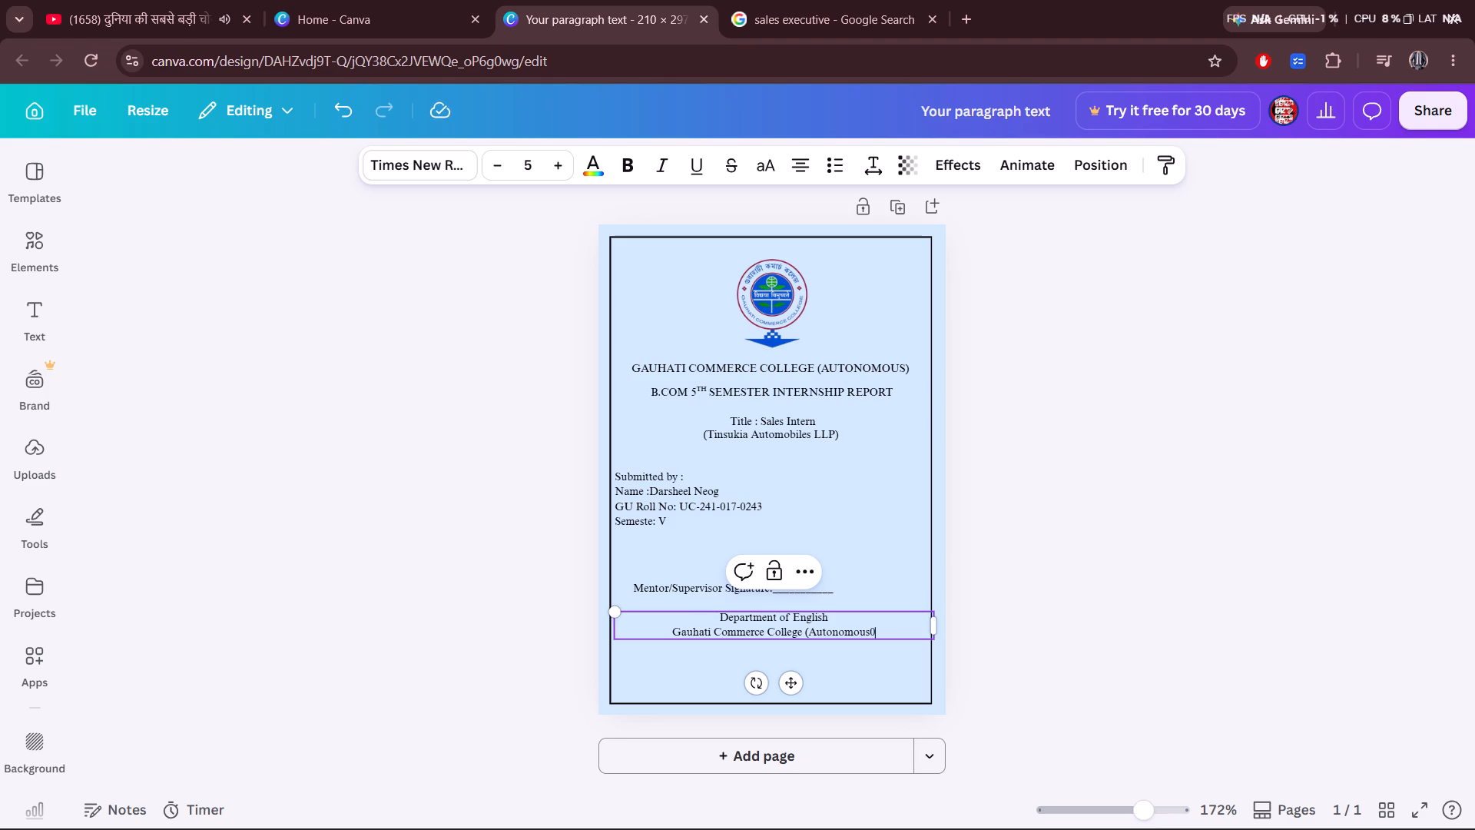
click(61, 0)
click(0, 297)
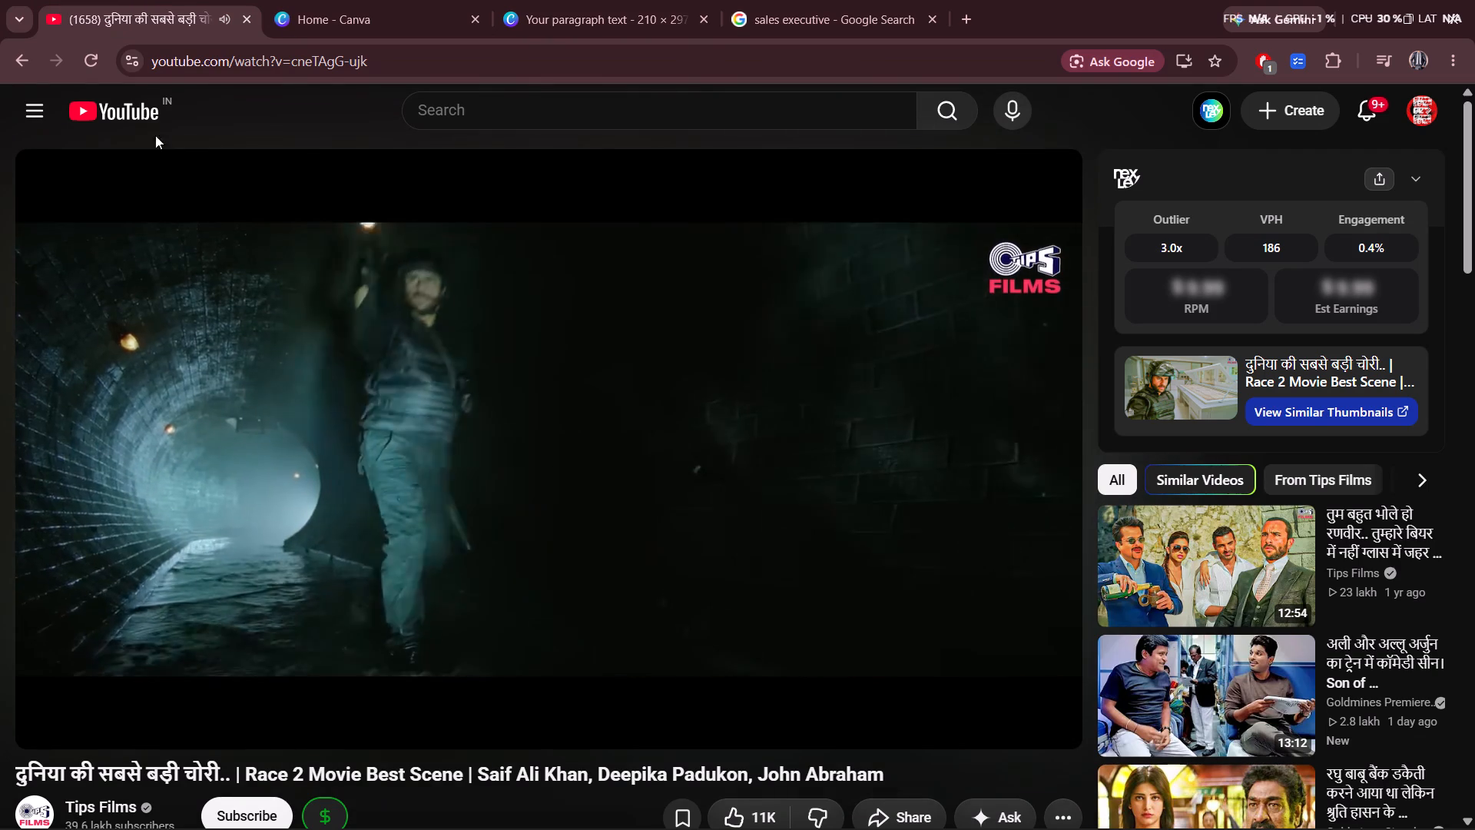
Return to the internship report cover page design and download it as a standard PDF.
click(588, 0)
click(529, 367)
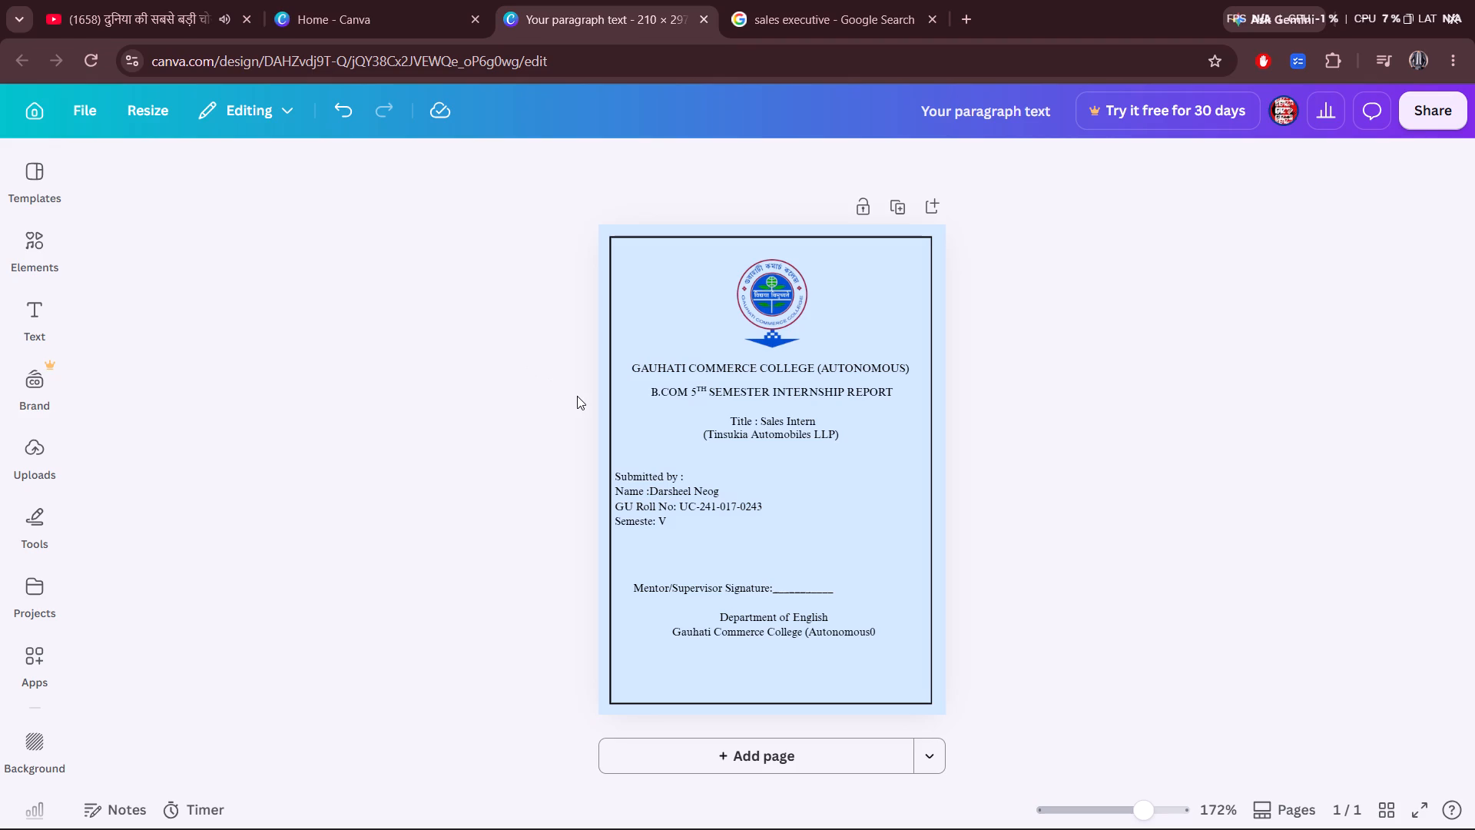
click(764, 591)
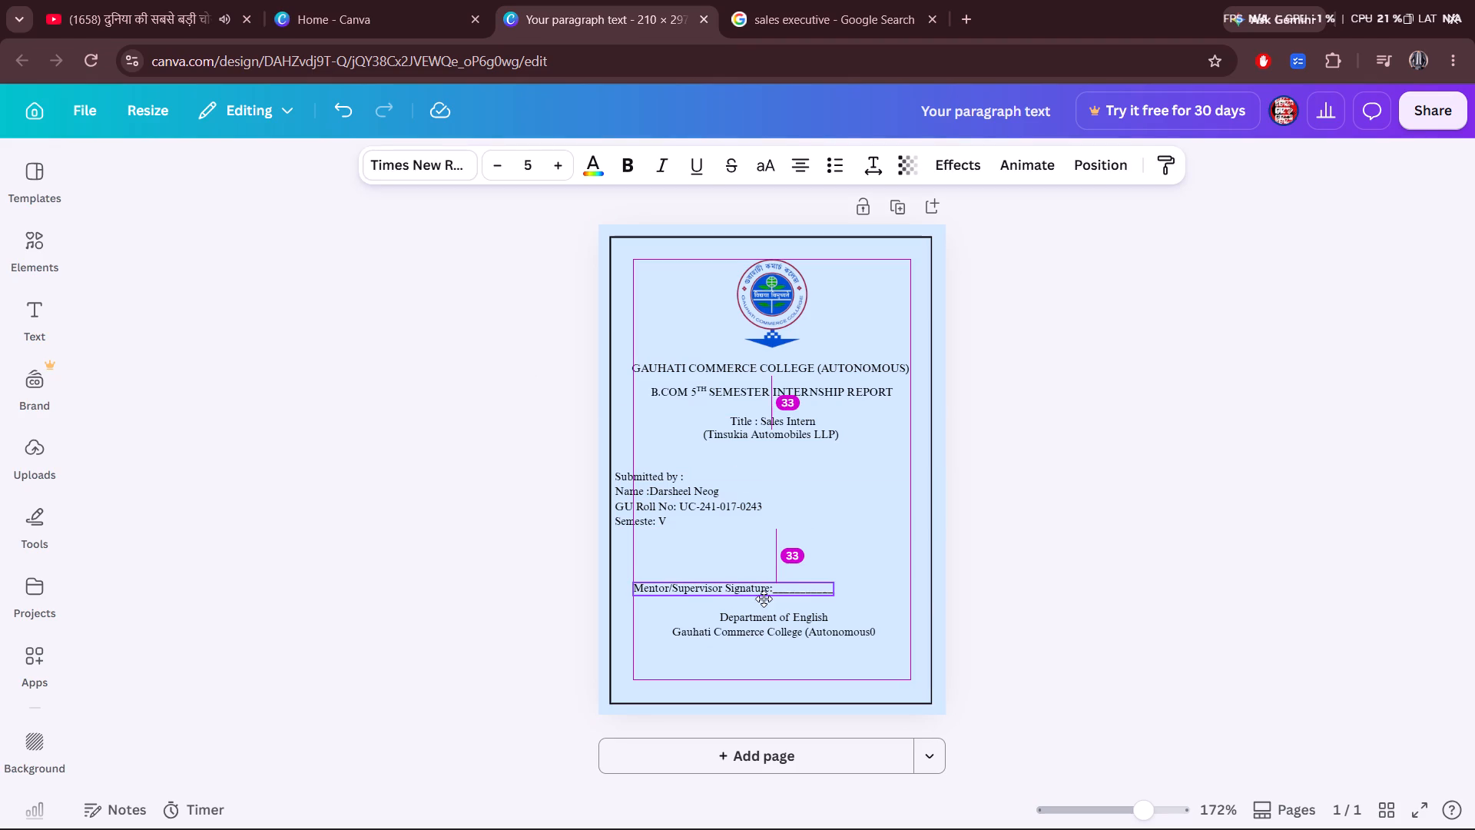
click(1149, 455)
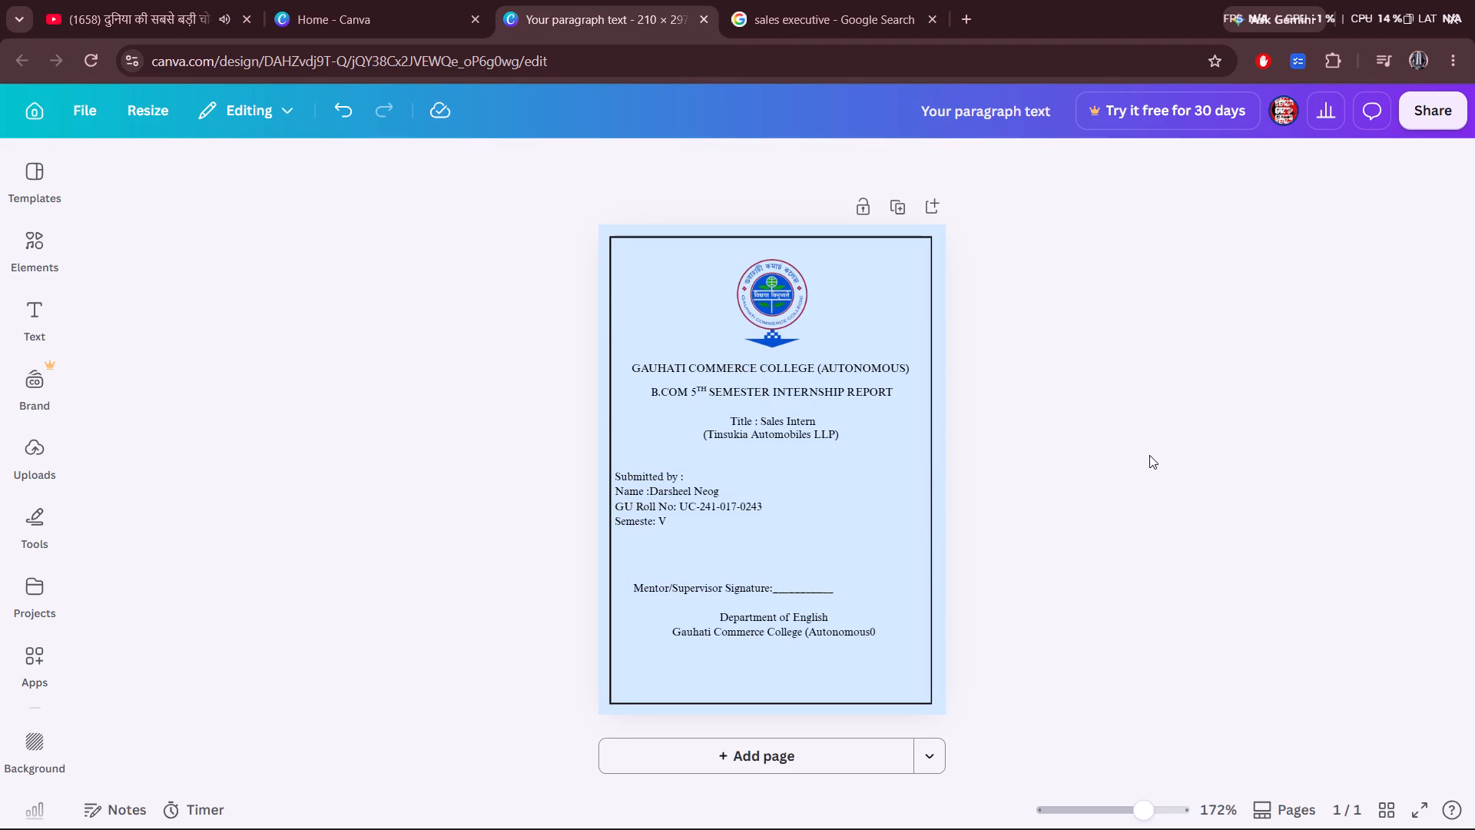
click(1430, 102)
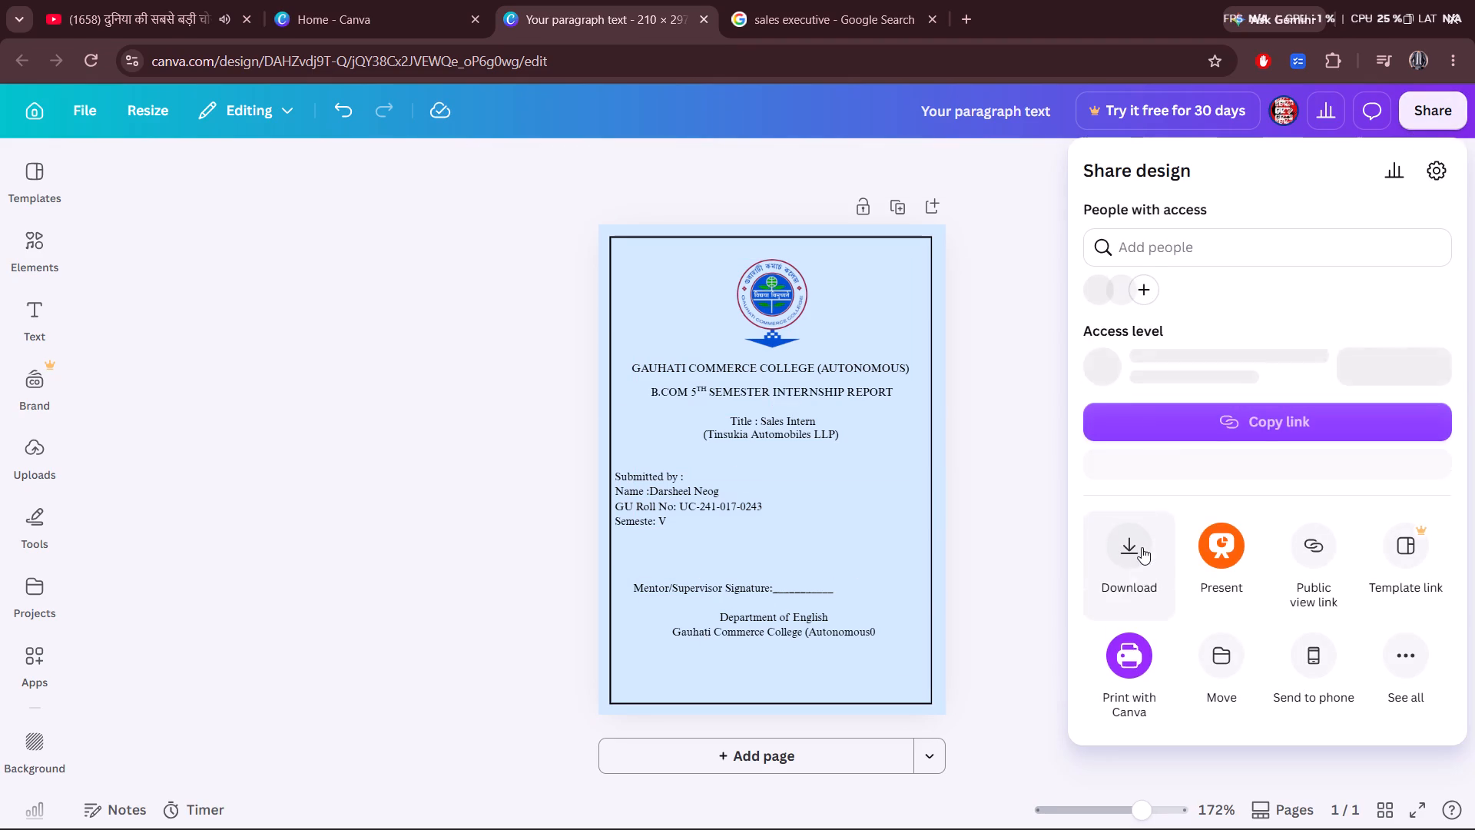
click(1142, 547)
click(1186, 249)
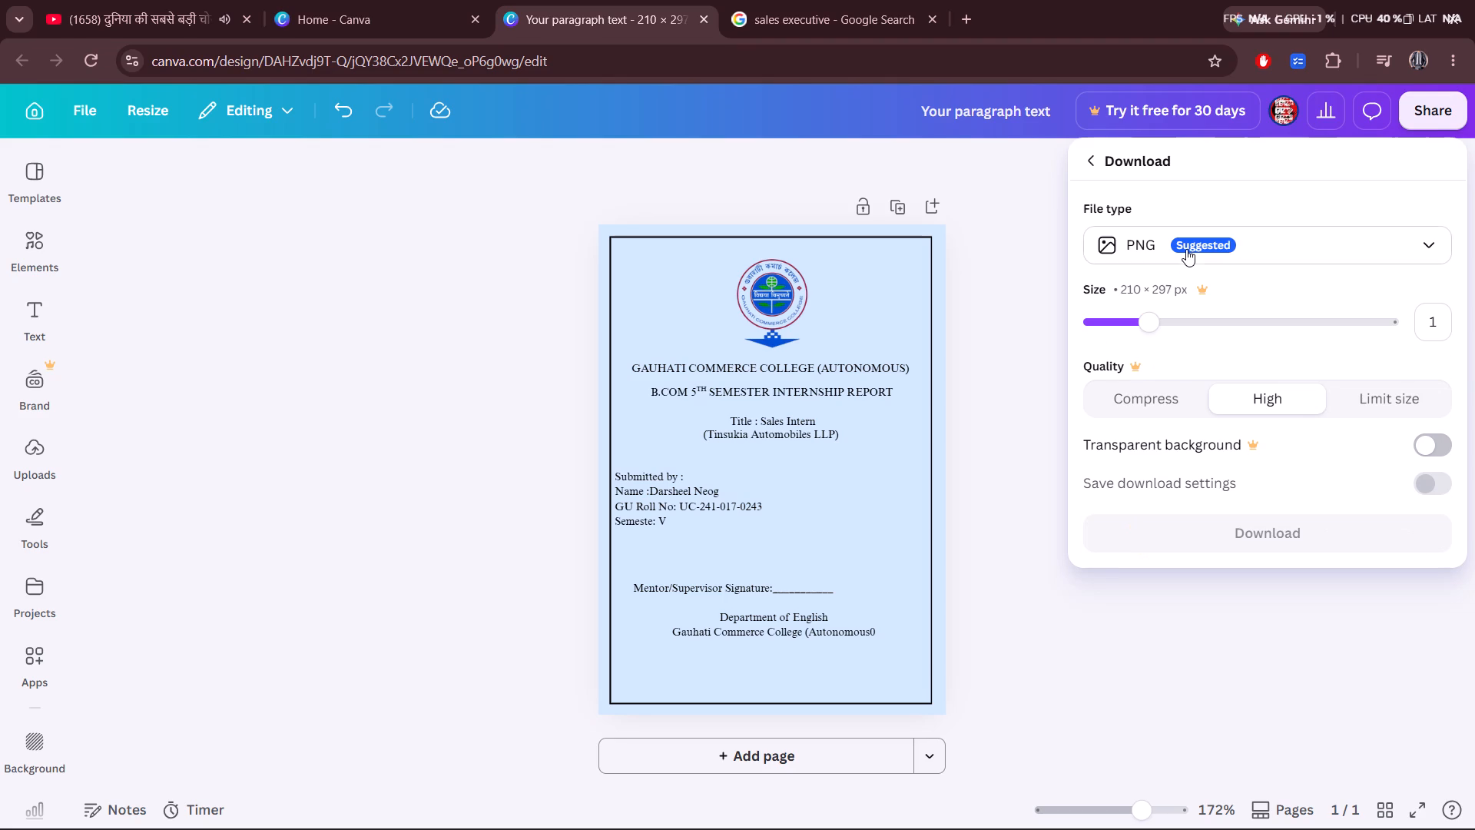
click(1186, 249)
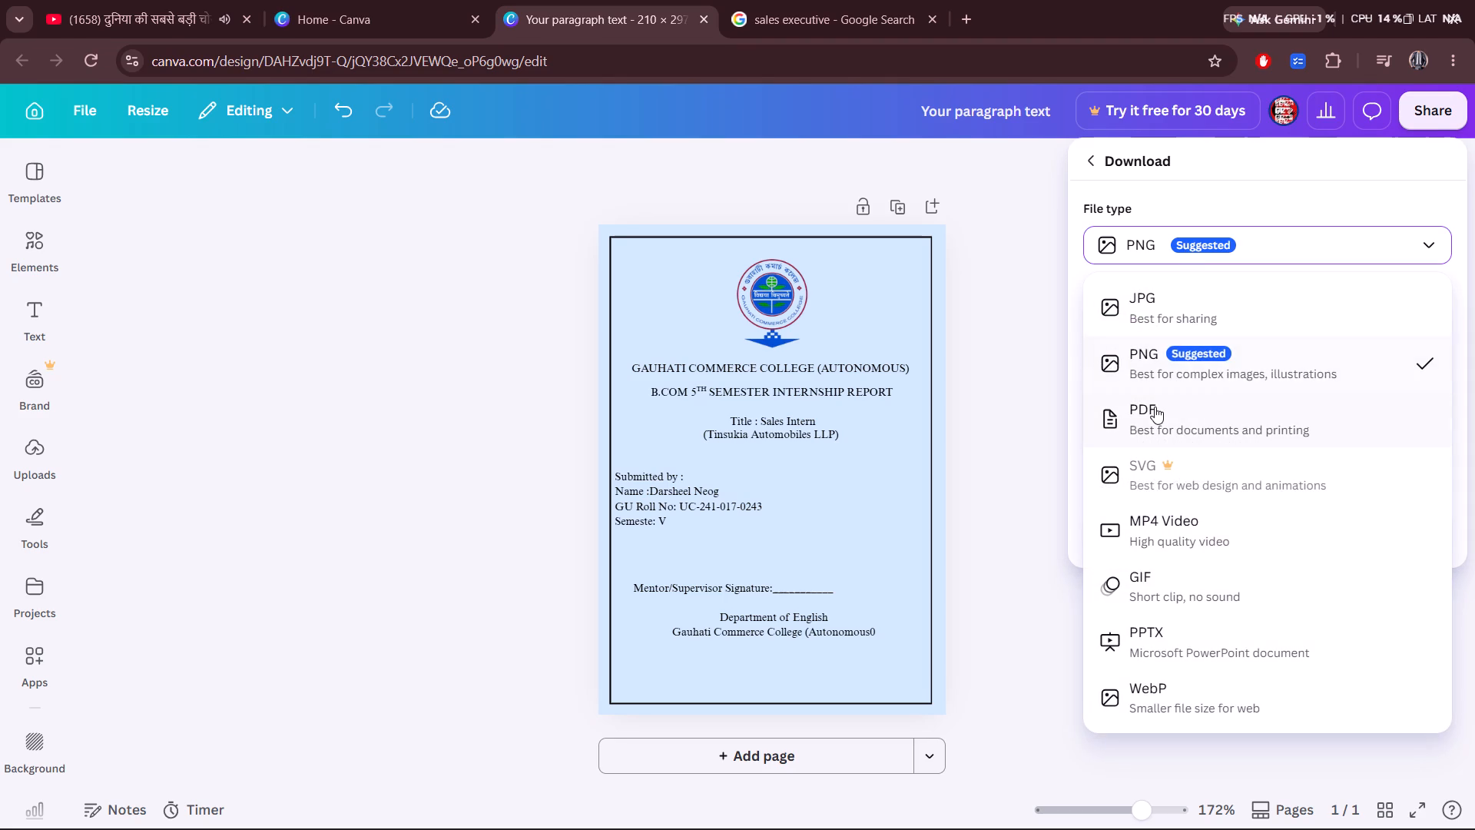
click(1155, 407)
click(1155, 478)
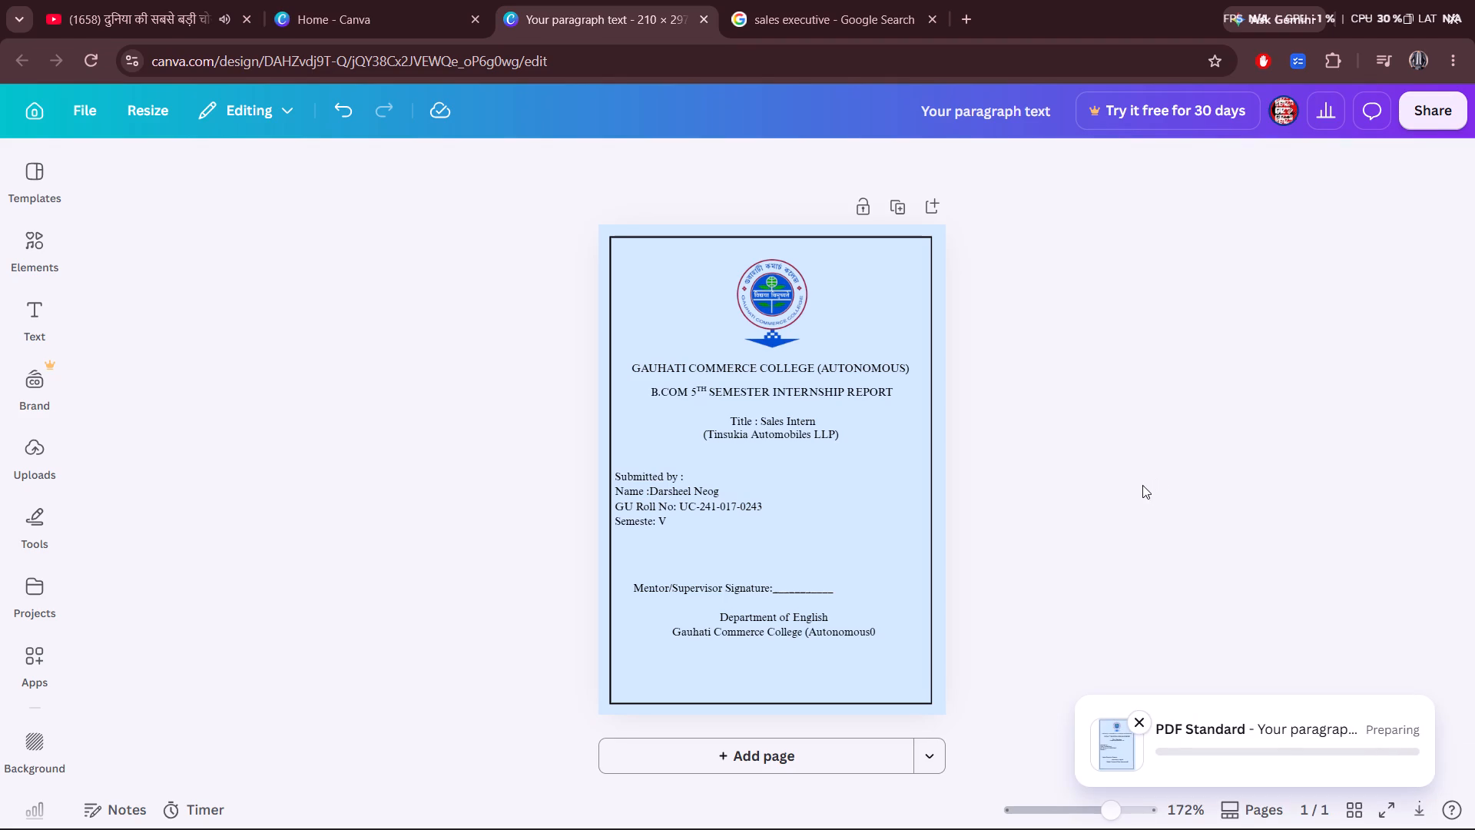
Search Google for whatsapp in a new browser tab.
click(179, 0)
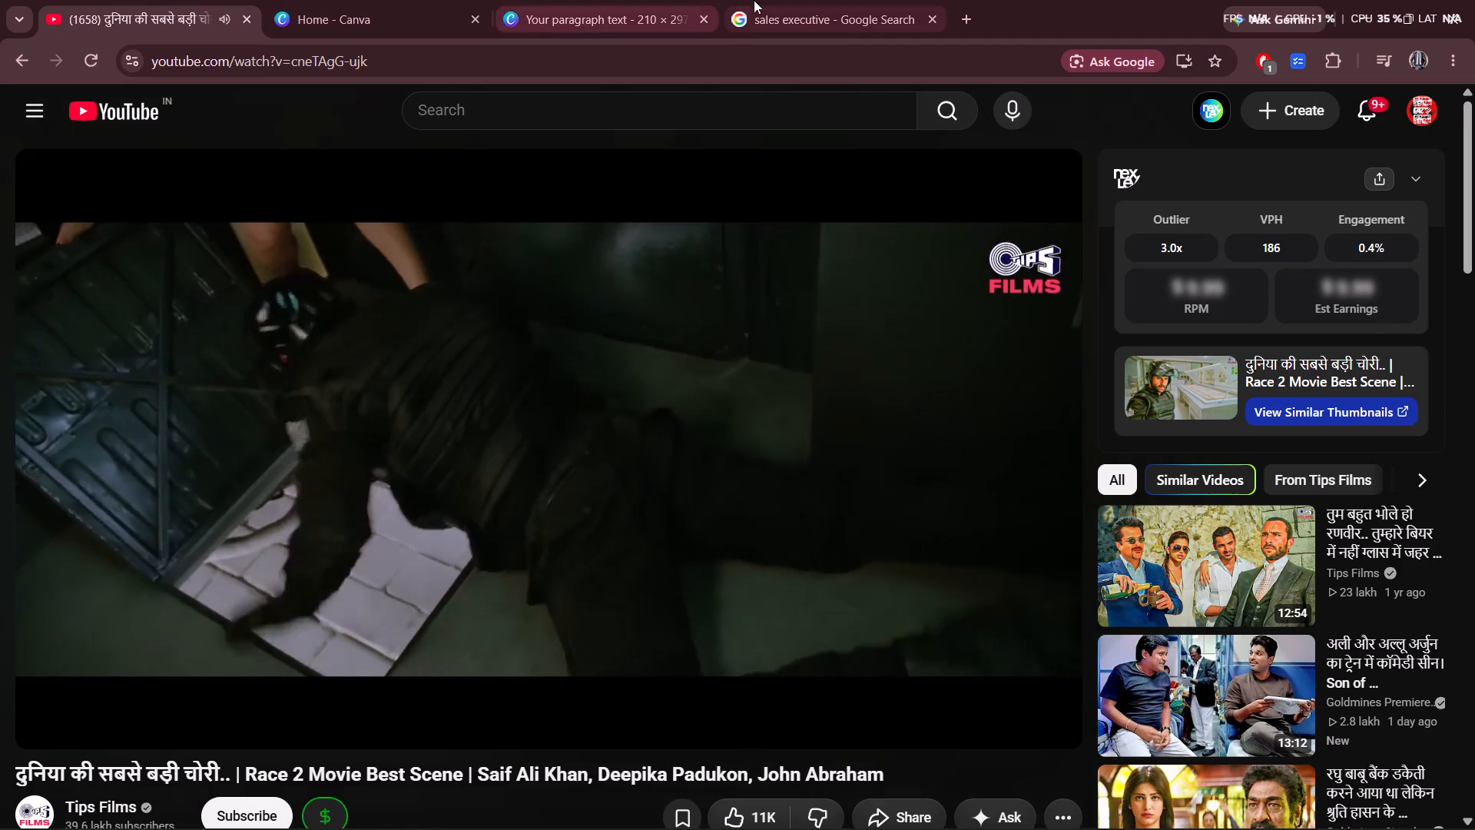
click(970, 0)
click(771, 364)
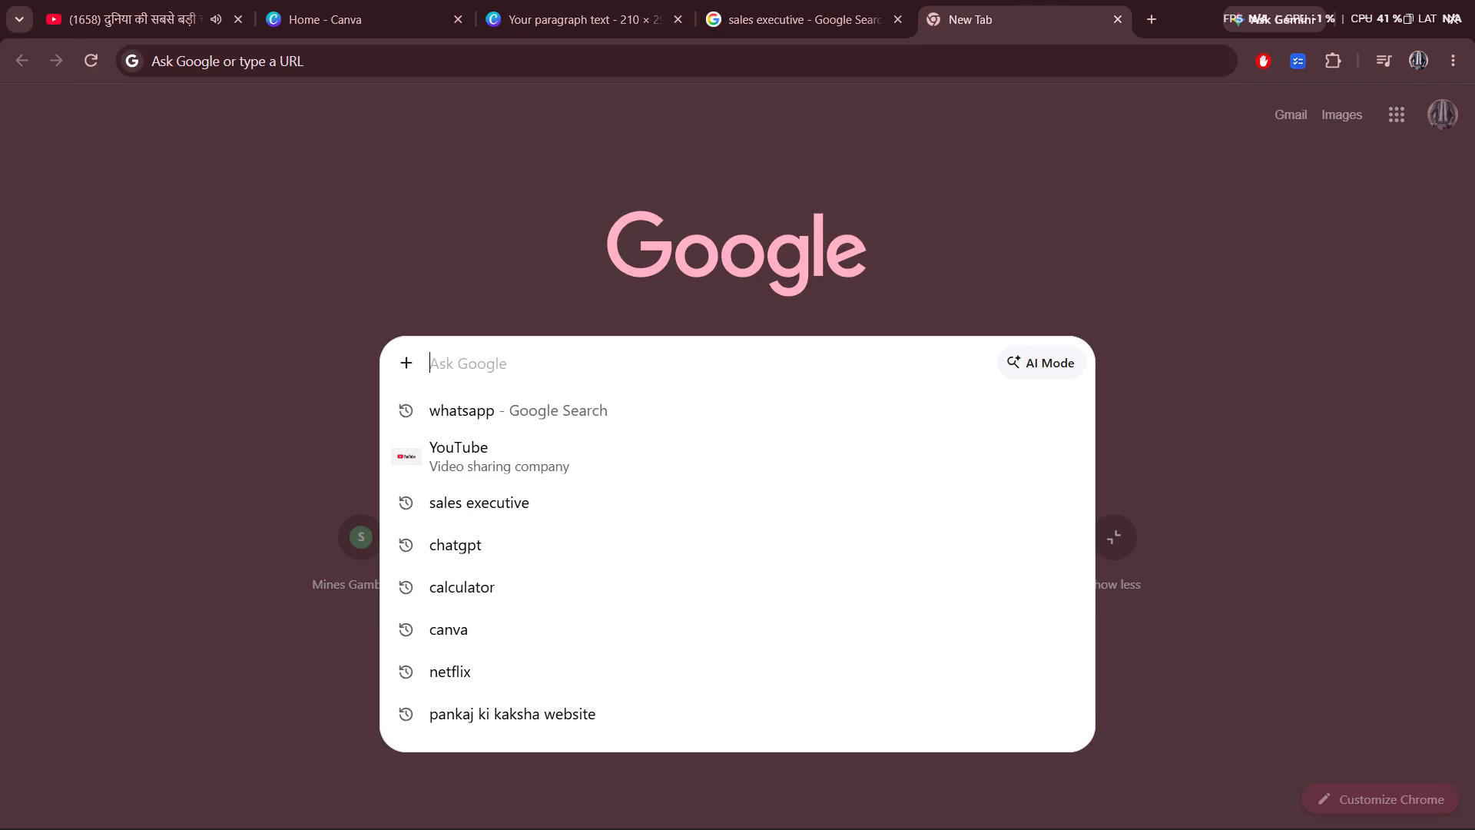
click(575, 426)
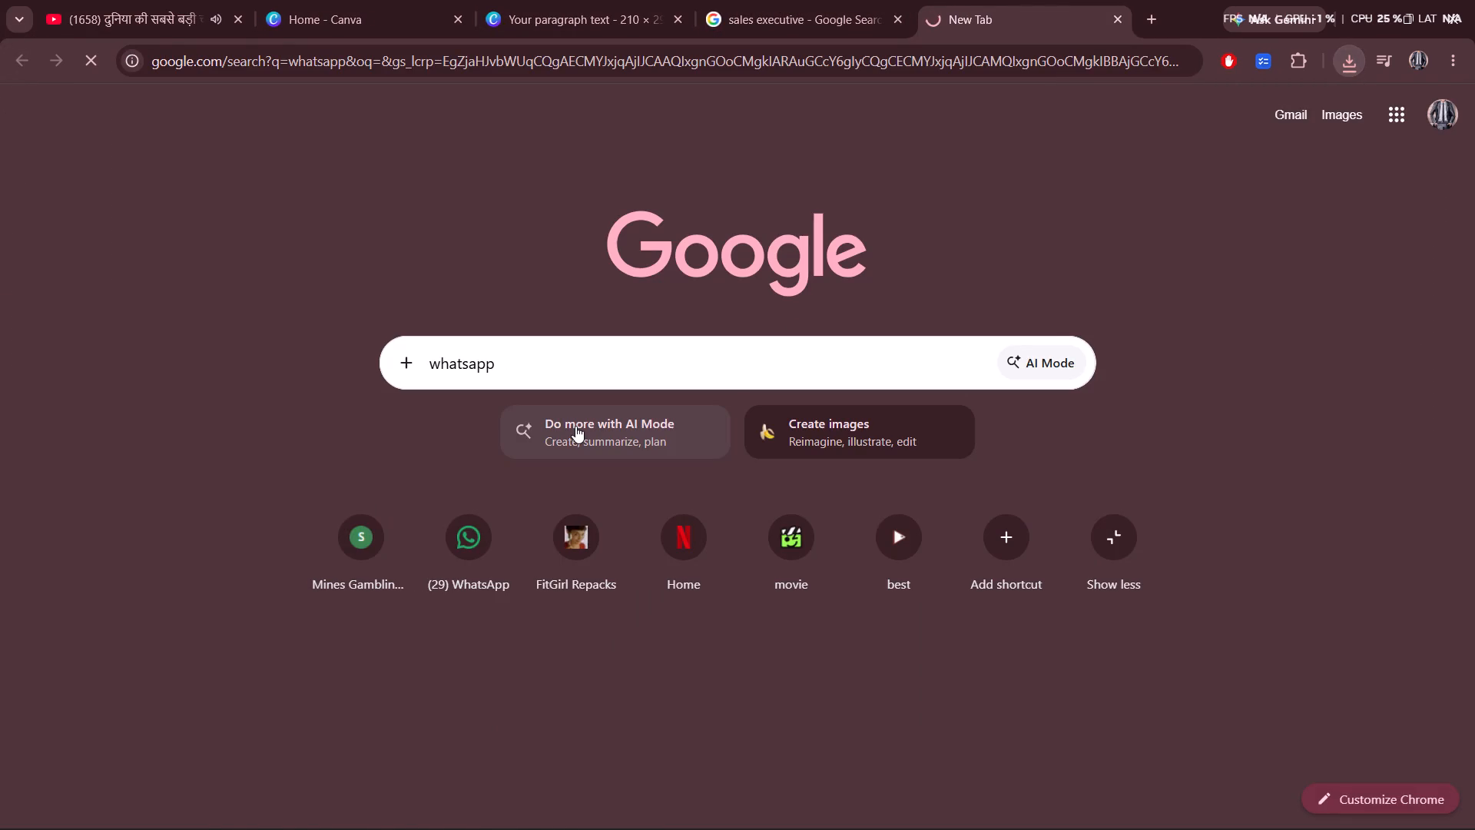